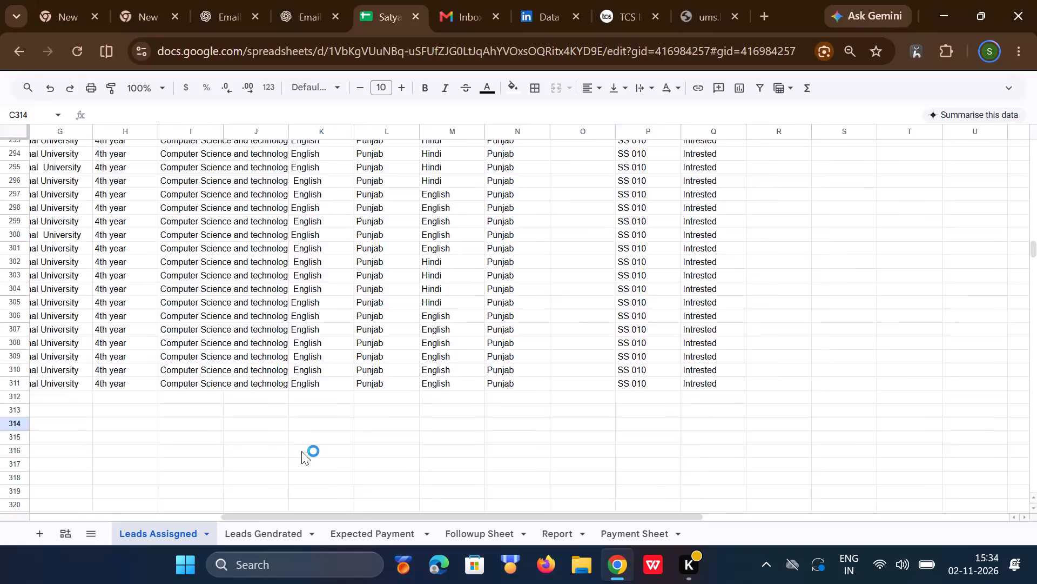
# Enter the new lead's name in column A of row 312, the first empty row of the Leads Assisgned sheet.
pyautogui.hscroll(6, 301, 451)
pyautogui.doubleClick(68, 397)
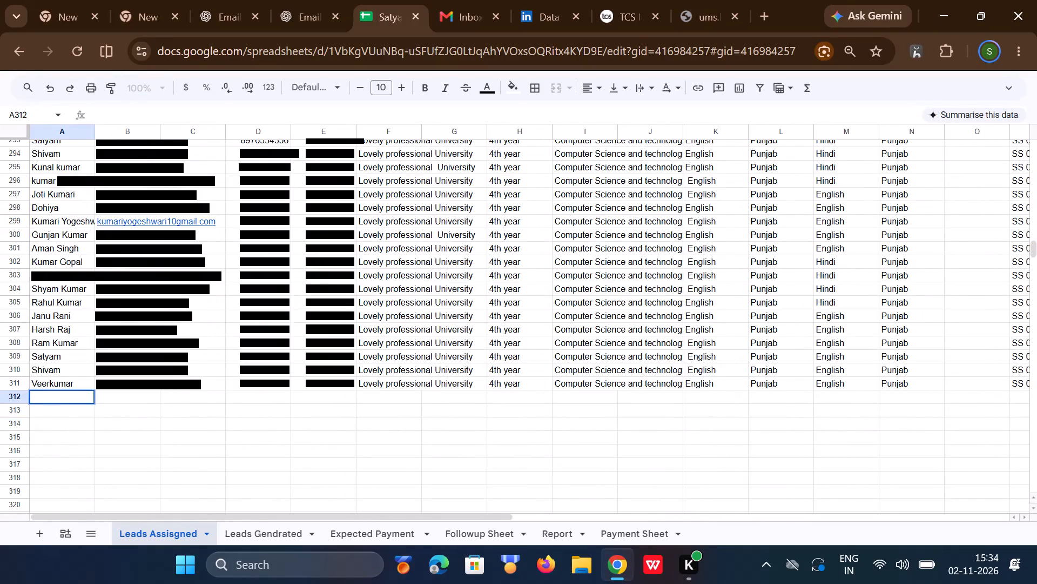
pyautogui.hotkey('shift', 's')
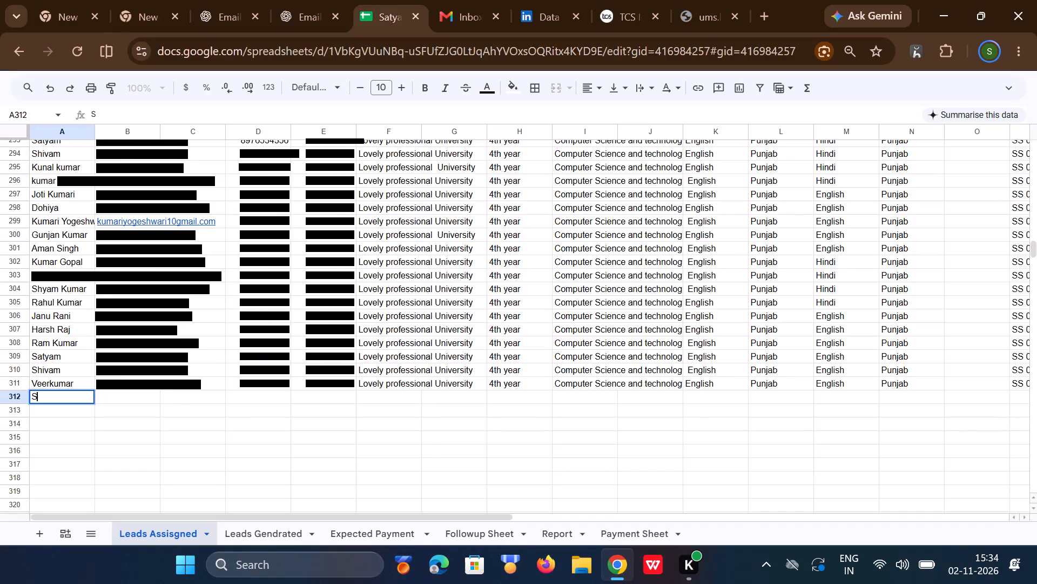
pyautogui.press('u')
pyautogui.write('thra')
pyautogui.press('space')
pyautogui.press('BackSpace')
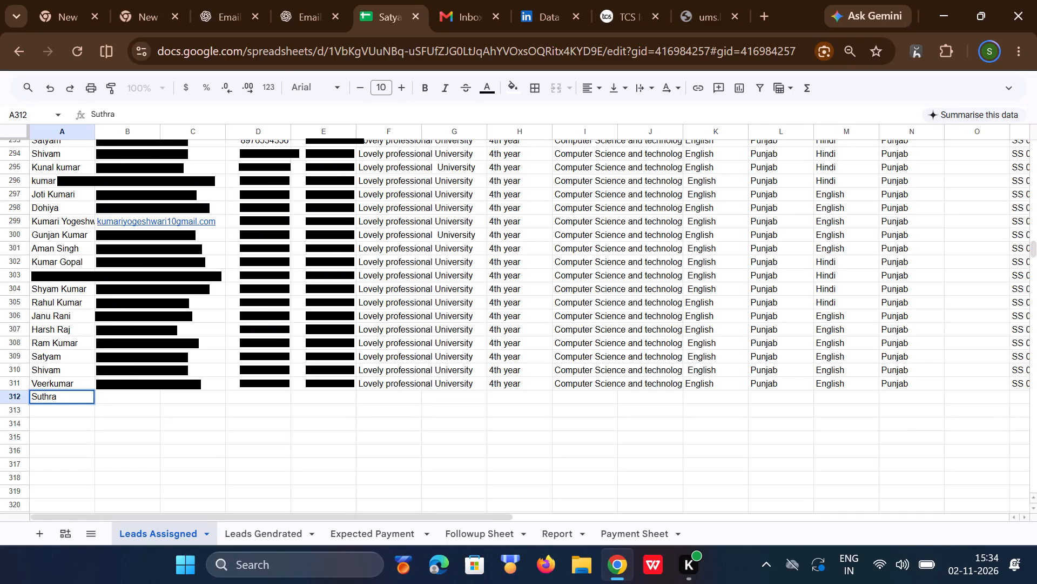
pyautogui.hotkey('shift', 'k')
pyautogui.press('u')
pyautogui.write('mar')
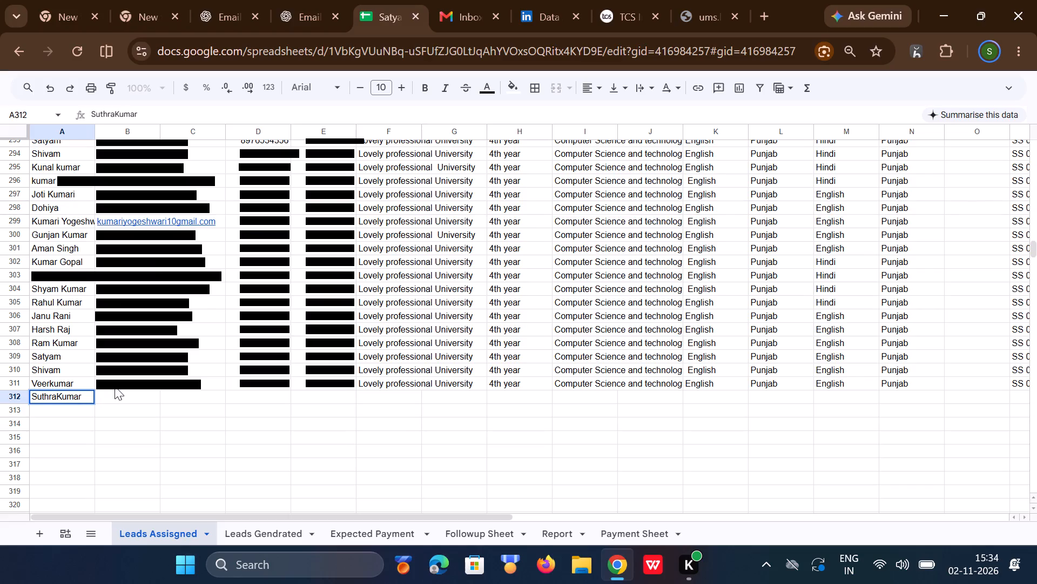
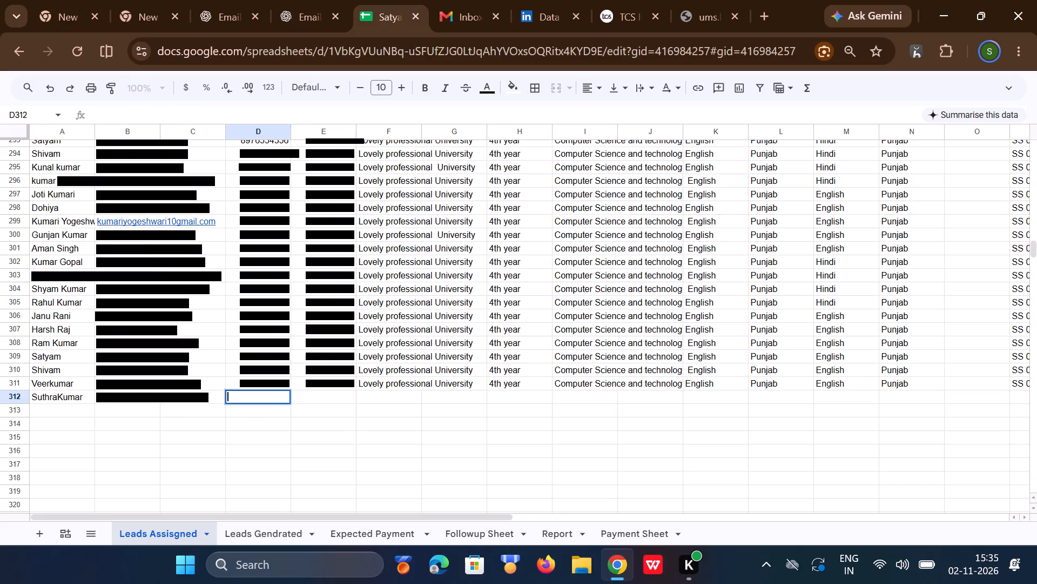
# Open the empty column D cell in row 312, the new lead's row, for editing.
pyautogui.doubleClick(275, 395)
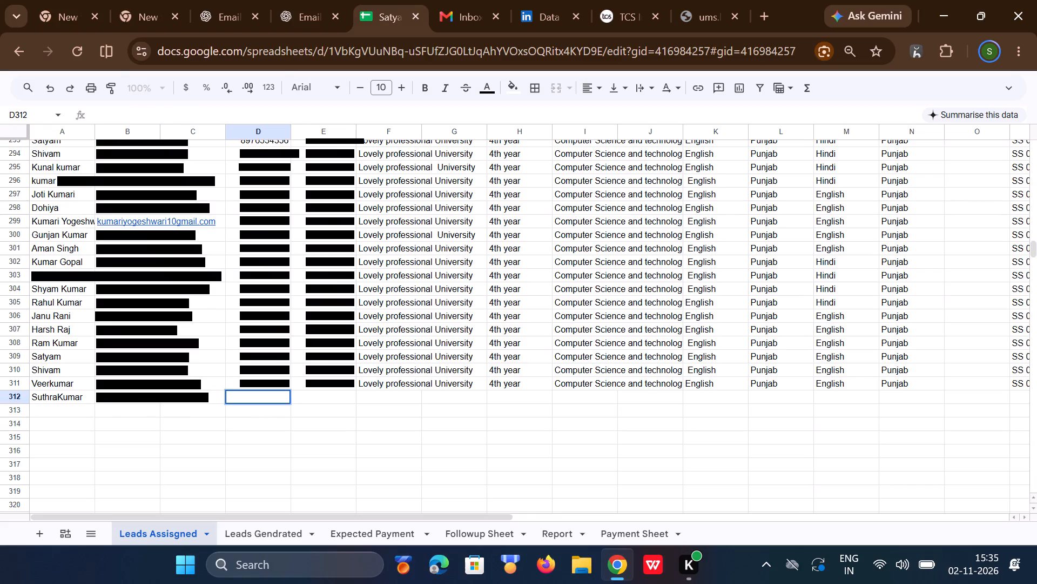
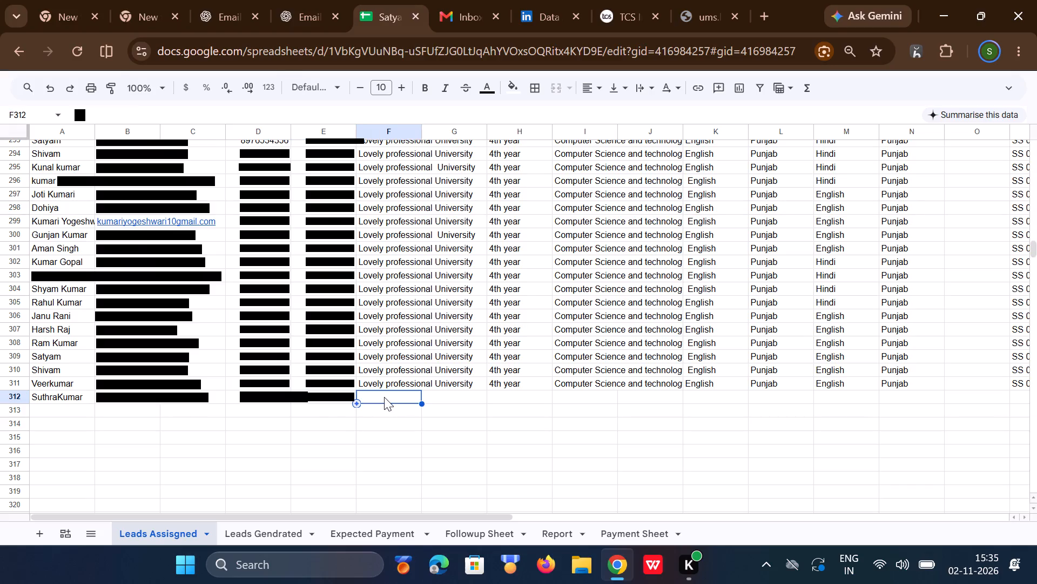
# Enter "Lovely professional University" as the new lead's university in column F of row 312.
pyautogui.doubleClick(384, 397)
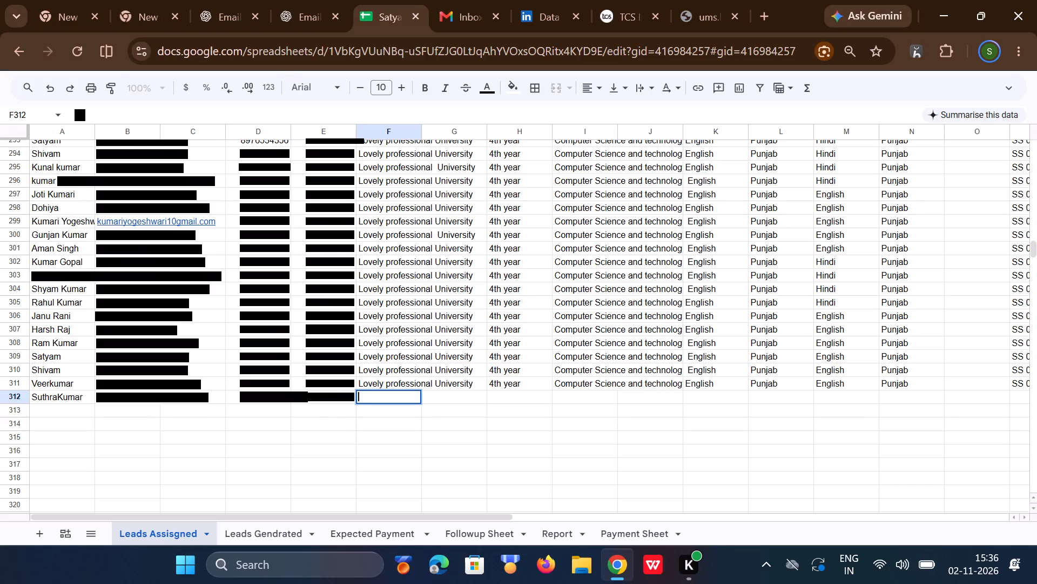
pyautogui.click(384, 397)
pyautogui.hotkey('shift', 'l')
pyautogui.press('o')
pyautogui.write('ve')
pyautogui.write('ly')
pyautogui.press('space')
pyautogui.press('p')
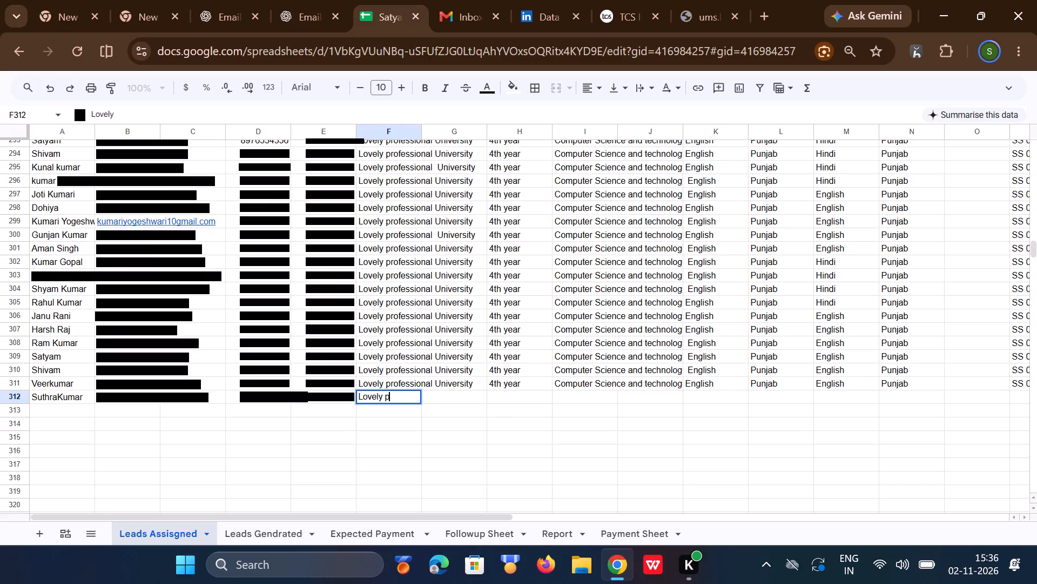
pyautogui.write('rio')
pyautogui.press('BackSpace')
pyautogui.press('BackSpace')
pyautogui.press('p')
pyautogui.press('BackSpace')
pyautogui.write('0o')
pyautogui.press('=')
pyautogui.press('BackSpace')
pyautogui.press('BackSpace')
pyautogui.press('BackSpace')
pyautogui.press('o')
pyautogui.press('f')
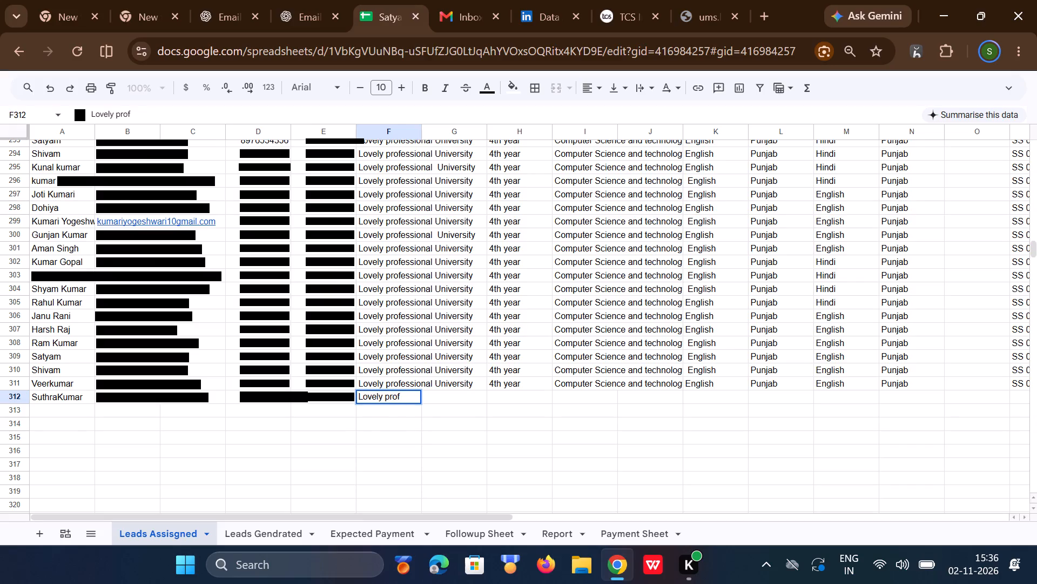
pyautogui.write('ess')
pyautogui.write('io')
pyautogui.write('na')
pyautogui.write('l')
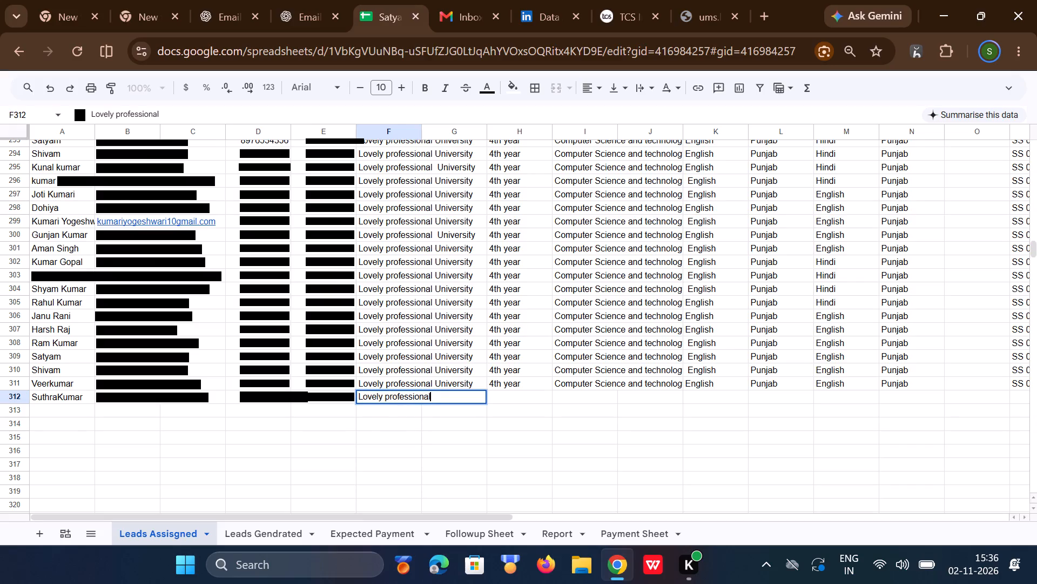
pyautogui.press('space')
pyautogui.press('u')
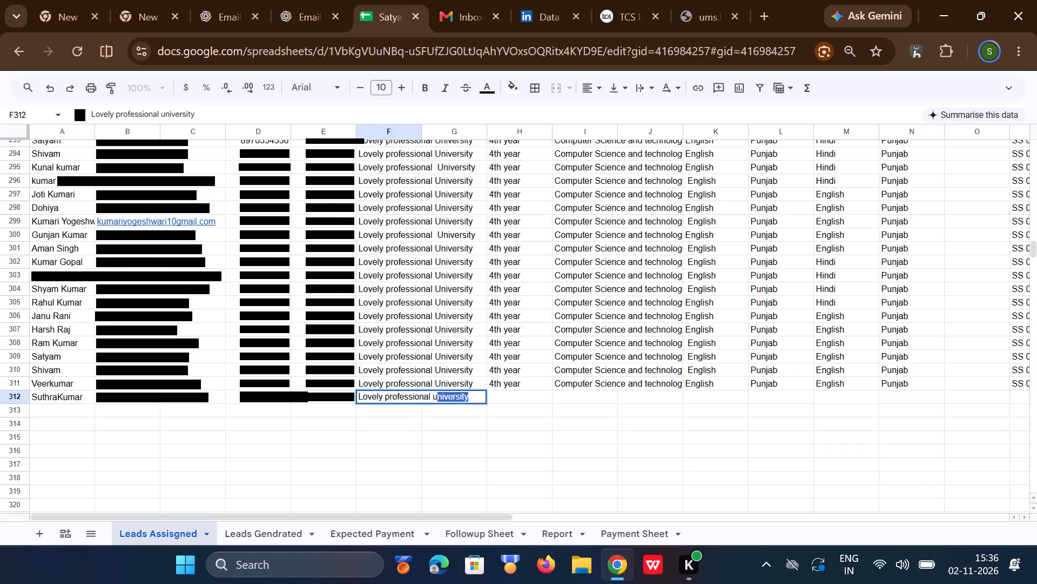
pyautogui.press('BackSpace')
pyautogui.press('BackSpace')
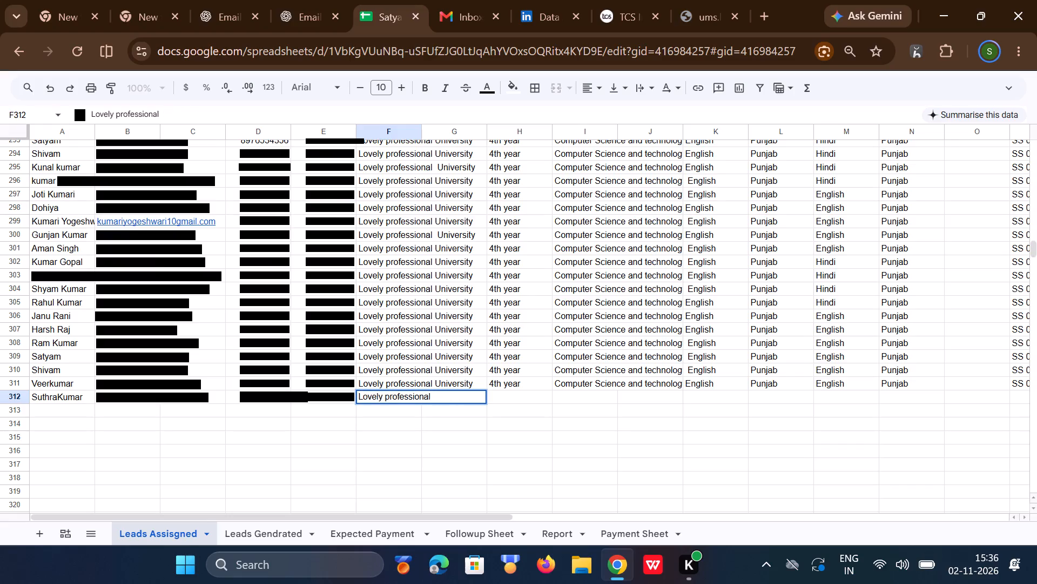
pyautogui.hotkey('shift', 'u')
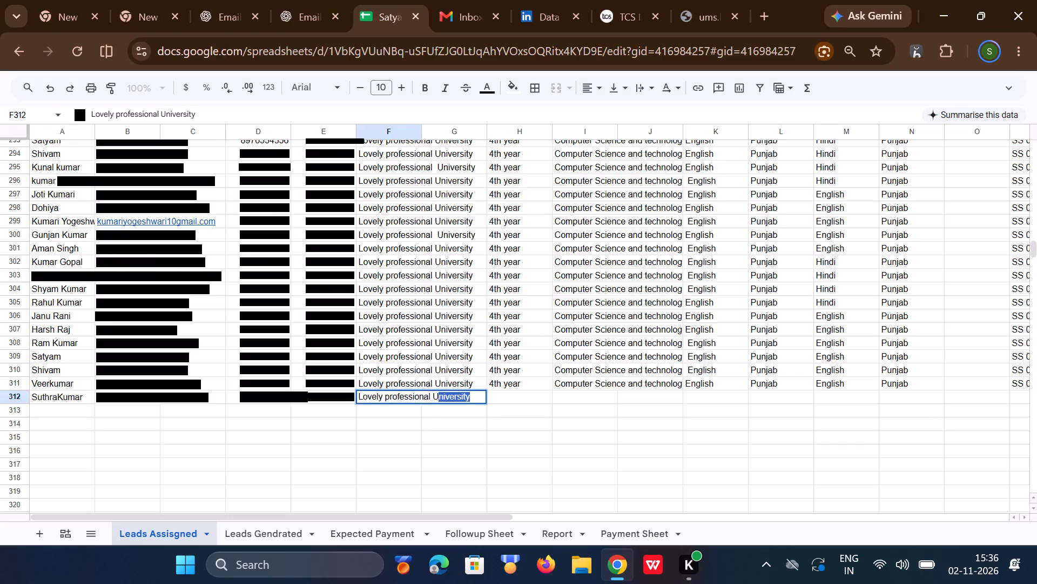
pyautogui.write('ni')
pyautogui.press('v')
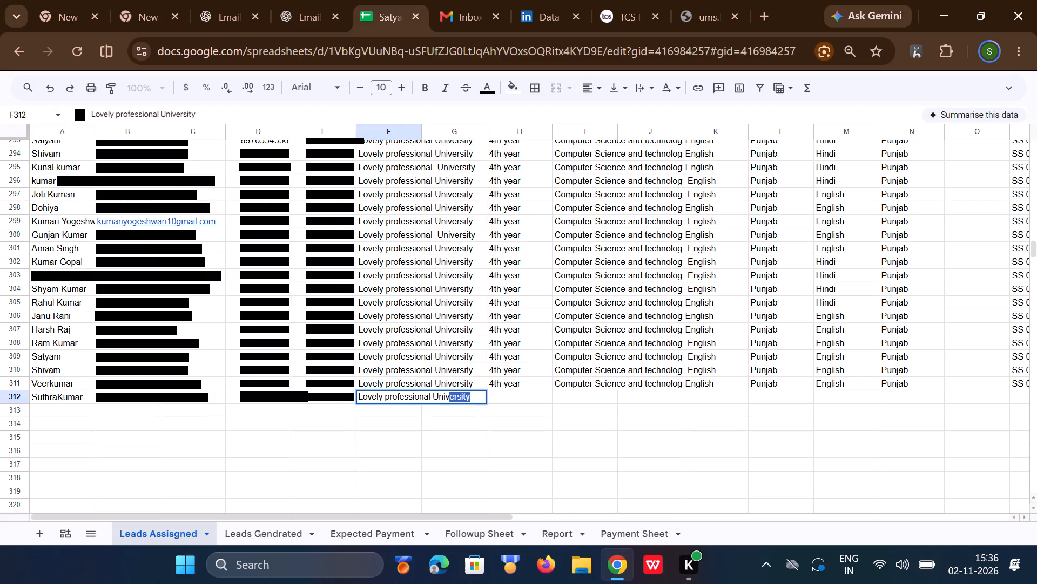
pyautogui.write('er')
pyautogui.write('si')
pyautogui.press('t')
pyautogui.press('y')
# Enter "4th year" as the new lead's year of study in column H of row 312.
pyautogui.tripleClick(502, 393)
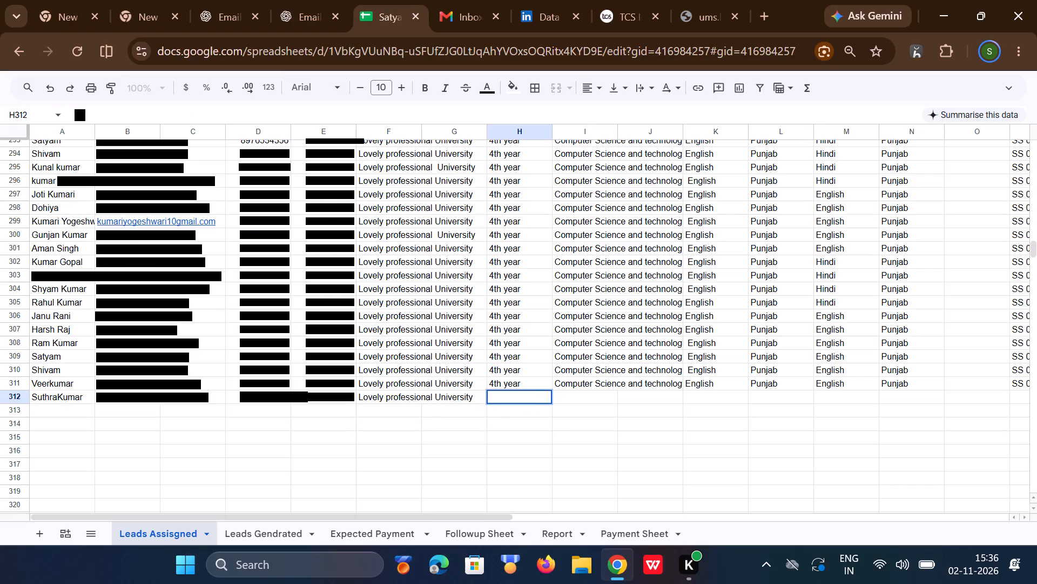
pyautogui.click(502, 393)
pyautogui.hotkey('shift', '$')
pyautogui.press('BackSpace')
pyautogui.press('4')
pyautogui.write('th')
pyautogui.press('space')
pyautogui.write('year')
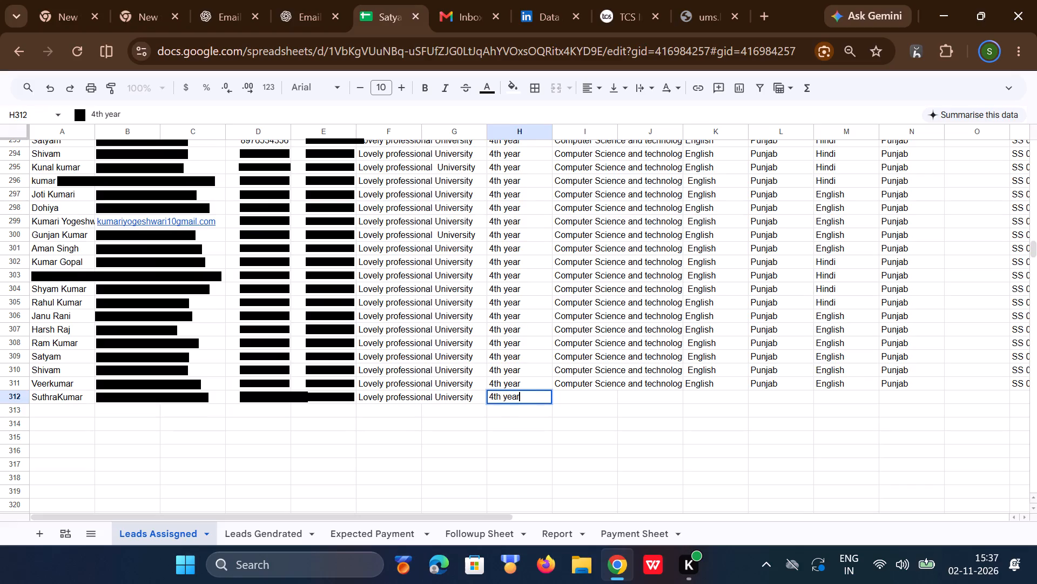
# Enter "Computer Science and technology" as the new lead's course in column I of row 312.
pyautogui.tripleClick(576, 400)
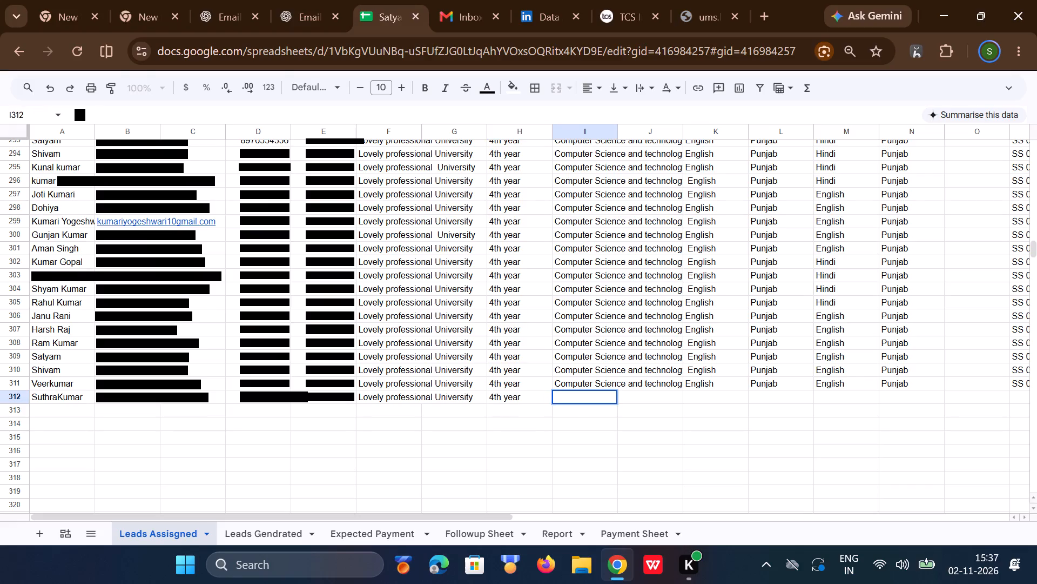
pyautogui.click(576, 400)
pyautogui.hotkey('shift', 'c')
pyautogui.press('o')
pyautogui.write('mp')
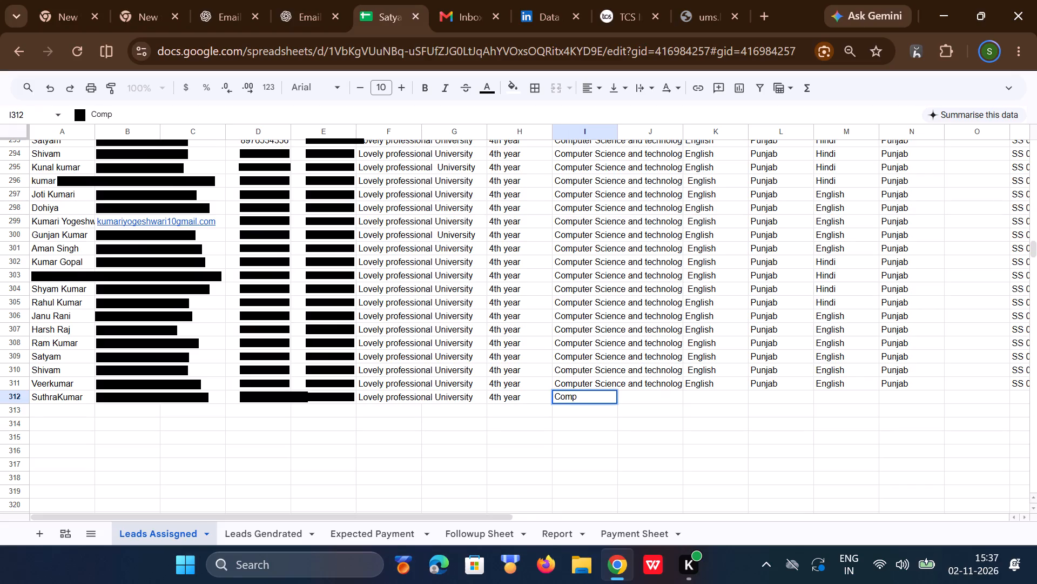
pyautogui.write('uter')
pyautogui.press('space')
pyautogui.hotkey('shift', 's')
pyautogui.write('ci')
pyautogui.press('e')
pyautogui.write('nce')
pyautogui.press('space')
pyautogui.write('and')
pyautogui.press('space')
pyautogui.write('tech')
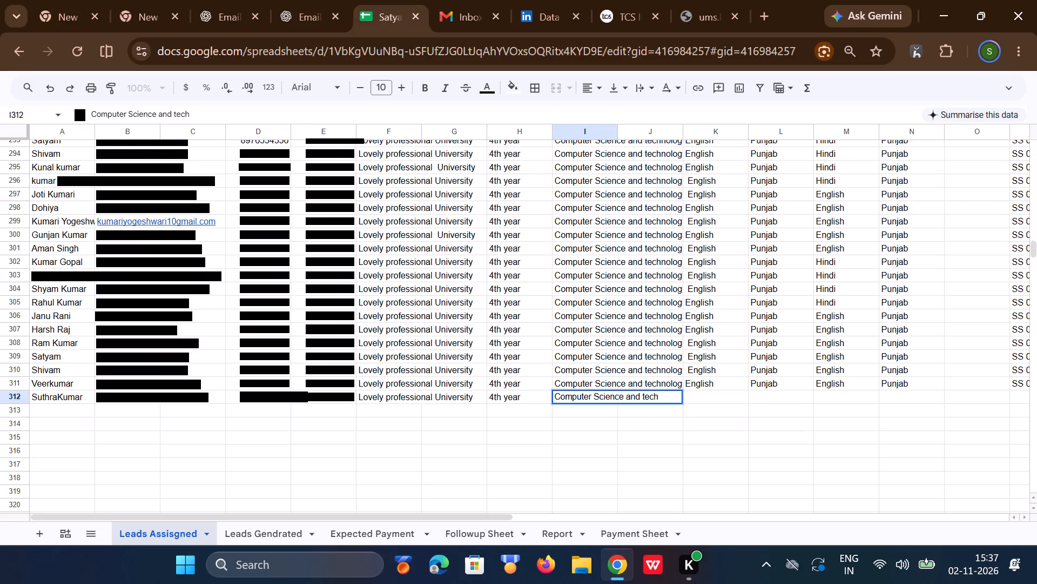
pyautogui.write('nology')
pyautogui.click(669, 441)
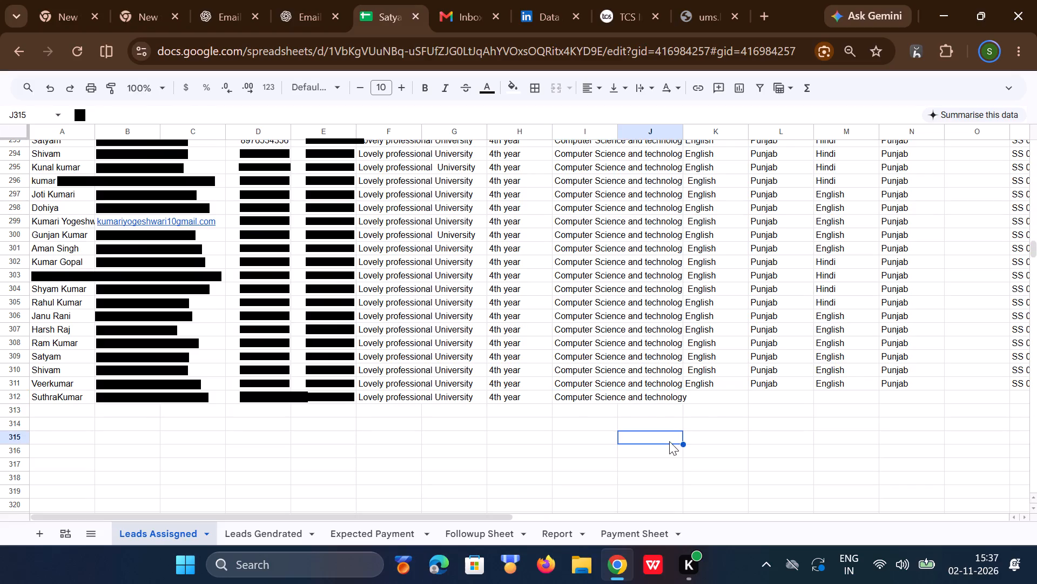
# Insert a leading space before "English" in column K of row 311 to align it with the rows above.
pyautogui.click(726, 385)
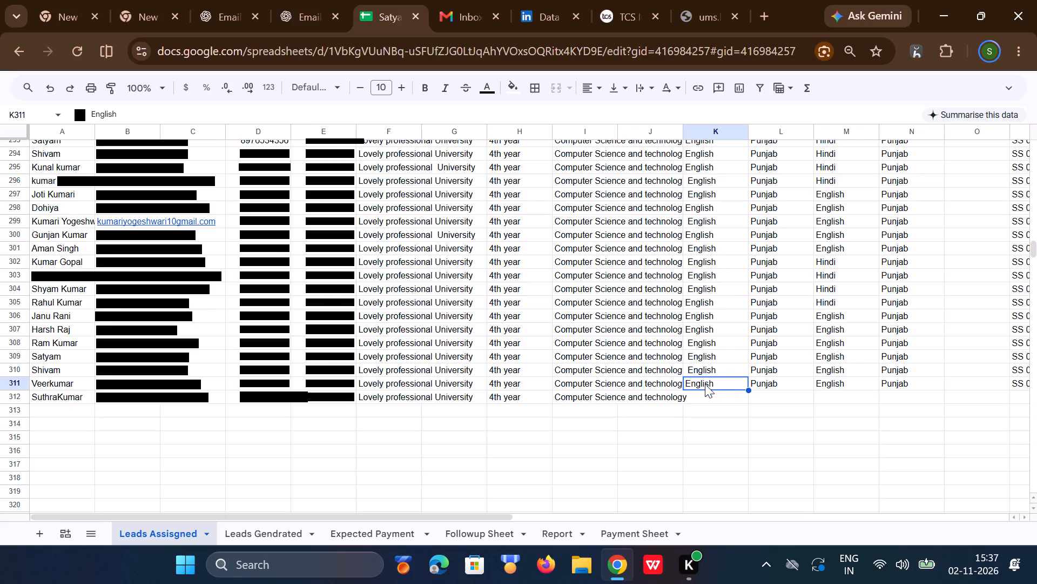
pyautogui.click(705, 384)
pyautogui.doubleClick(714, 384)
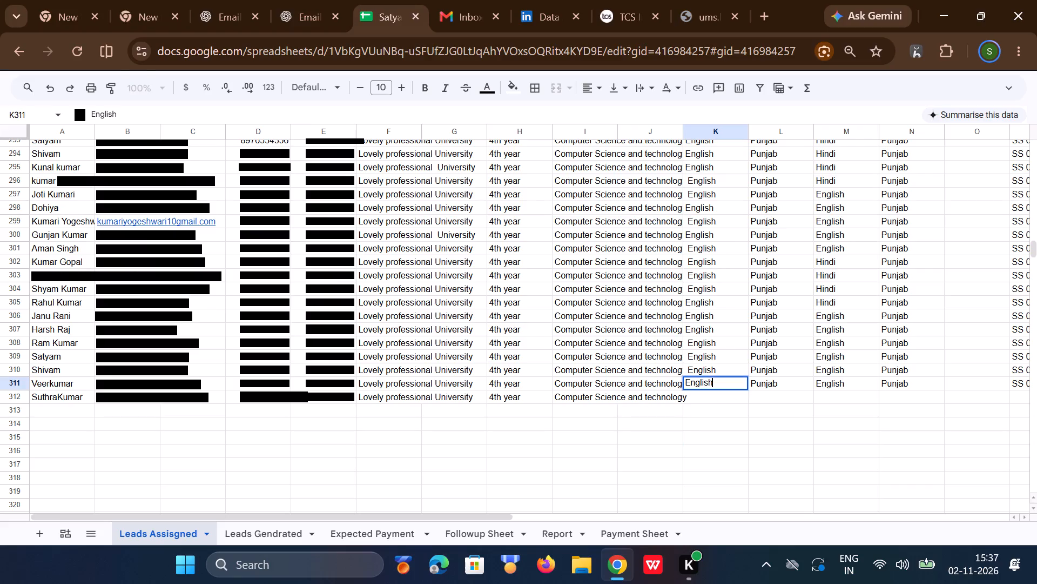
pyautogui.click(686, 379)
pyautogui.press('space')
pyautogui.click(688, 353)
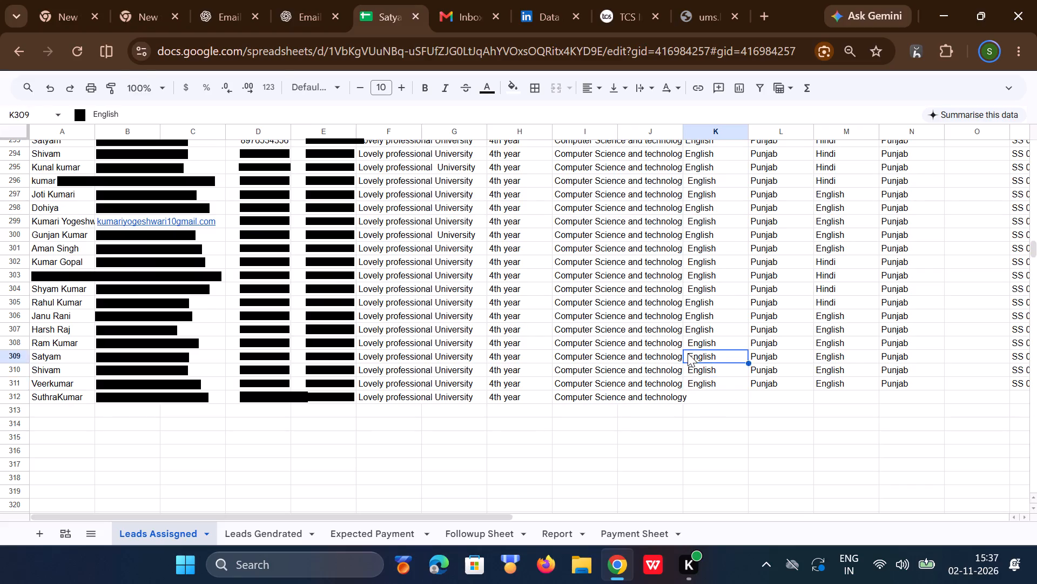
# Enter "English" in column K of row 312 for the new lead.
pyautogui.tripleClick(698, 401)
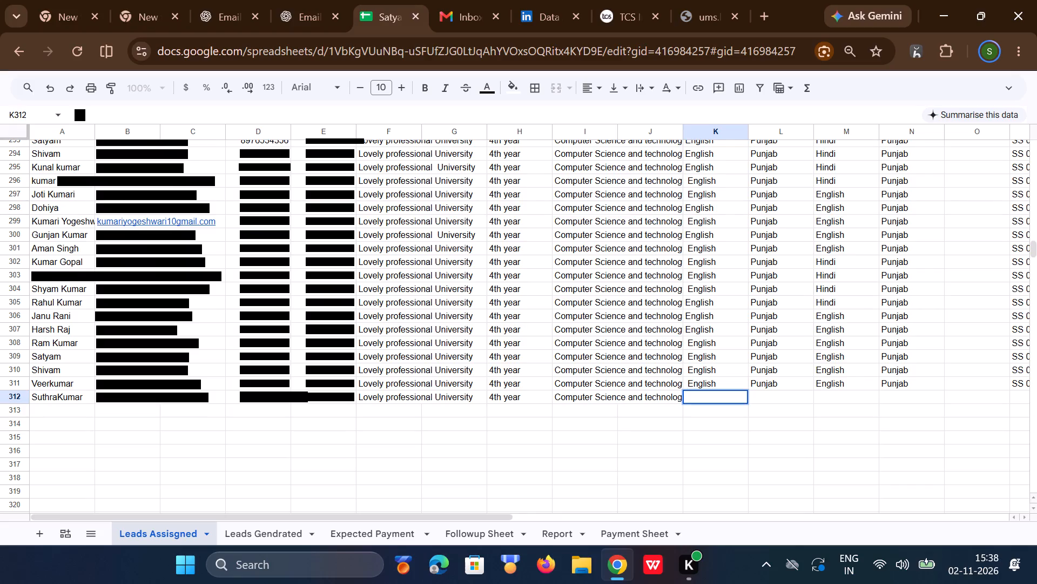
pyautogui.doubleClick(698, 401)
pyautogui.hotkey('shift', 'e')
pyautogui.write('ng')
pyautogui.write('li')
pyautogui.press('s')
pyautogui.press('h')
# Enter "Punjab" in column L of row 312 for the new lead.
pyautogui.doubleClick(778, 406)
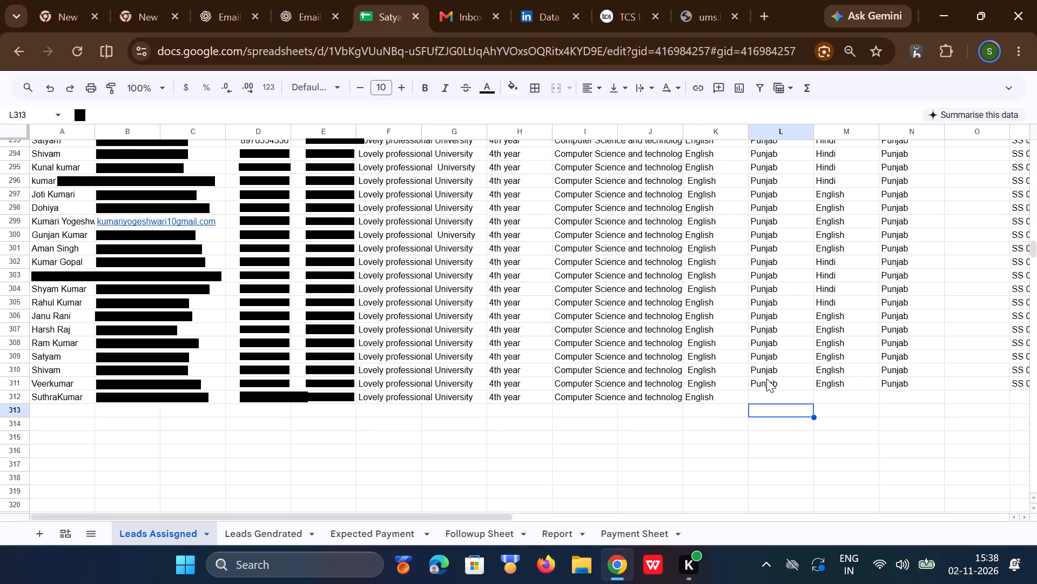
pyautogui.moveTo(766, 407); pyautogui.dragTo(764, 402)
pyautogui.doubleClick(764, 402)
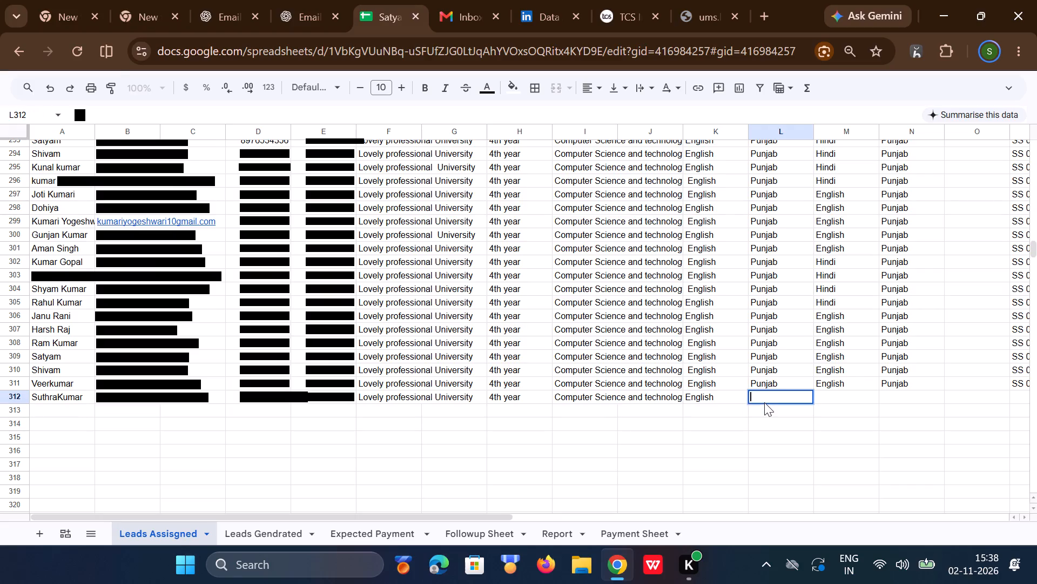
pyautogui.click(764, 402)
pyautogui.doubleClick(764, 394)
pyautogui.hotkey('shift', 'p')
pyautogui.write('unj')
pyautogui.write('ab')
# Enter "English" in column M of row 312 for the new lead.
pyautogui.tripleClick(832, 403)
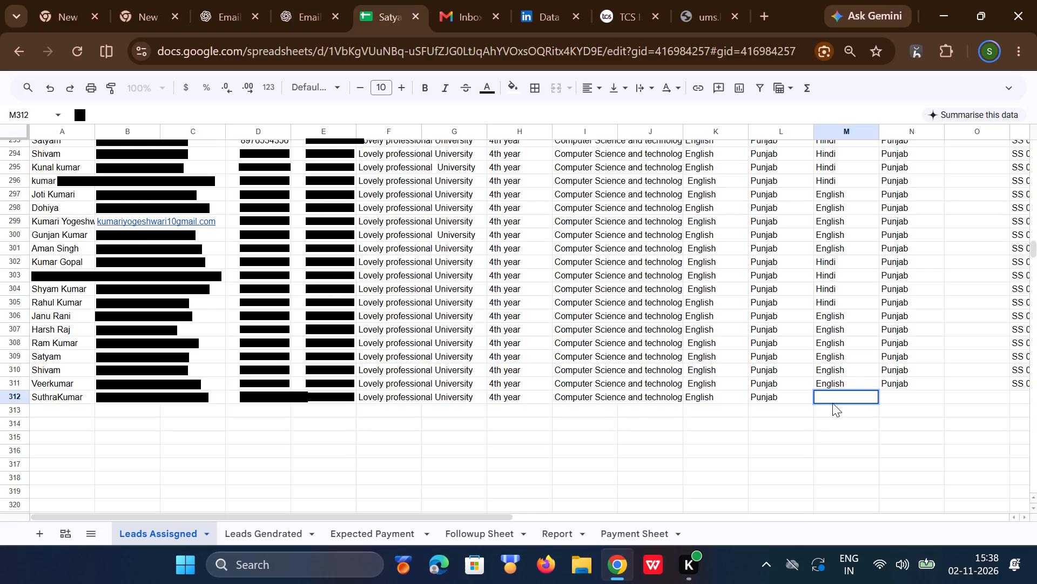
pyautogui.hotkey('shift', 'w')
pyautogui.press('BackSpace')
pyautogui.doubleClick(829, 396)
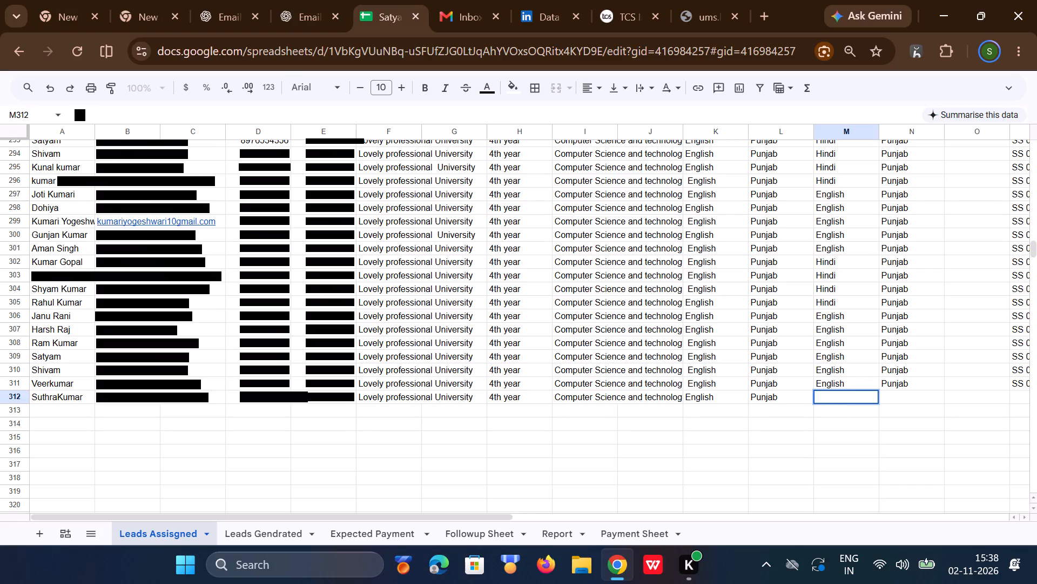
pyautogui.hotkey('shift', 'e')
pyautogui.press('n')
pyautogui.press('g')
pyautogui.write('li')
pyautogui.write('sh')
# Enter "Punjab" in column N of row 312 for the new lead.
pyautogui.doubleClick(915, 390)
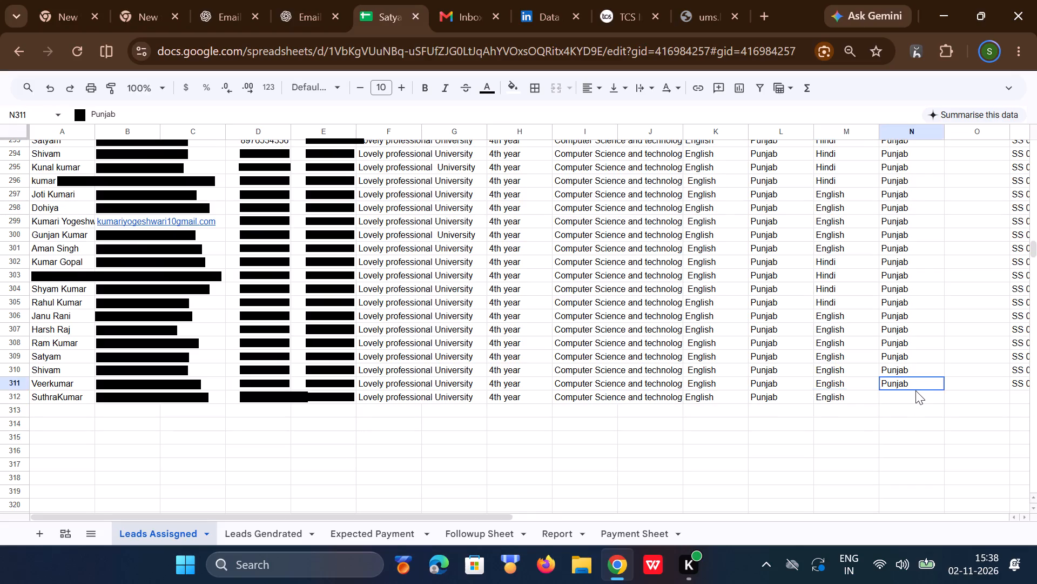
pyautogui.doubleClick(913, 394)
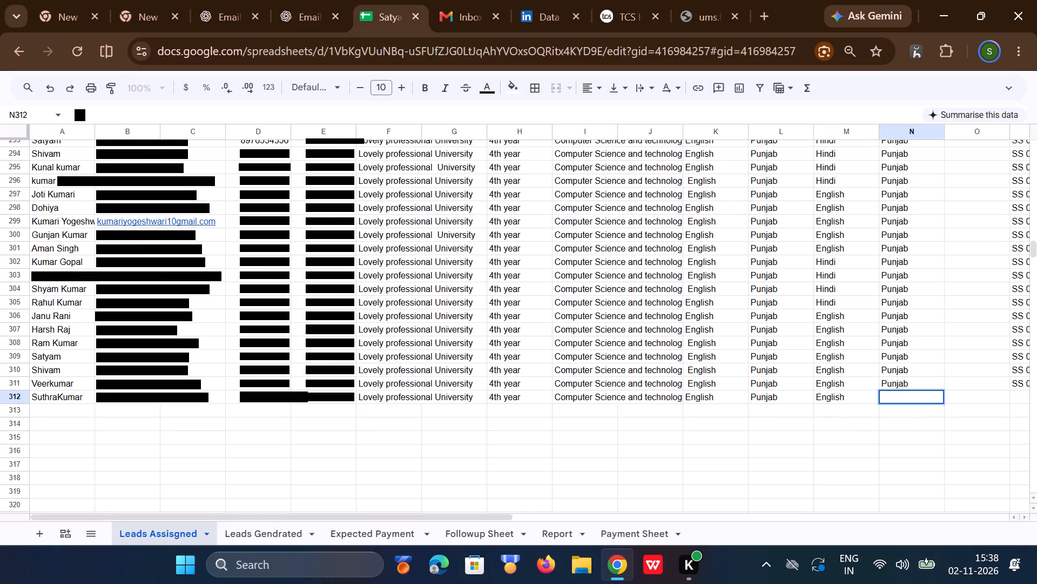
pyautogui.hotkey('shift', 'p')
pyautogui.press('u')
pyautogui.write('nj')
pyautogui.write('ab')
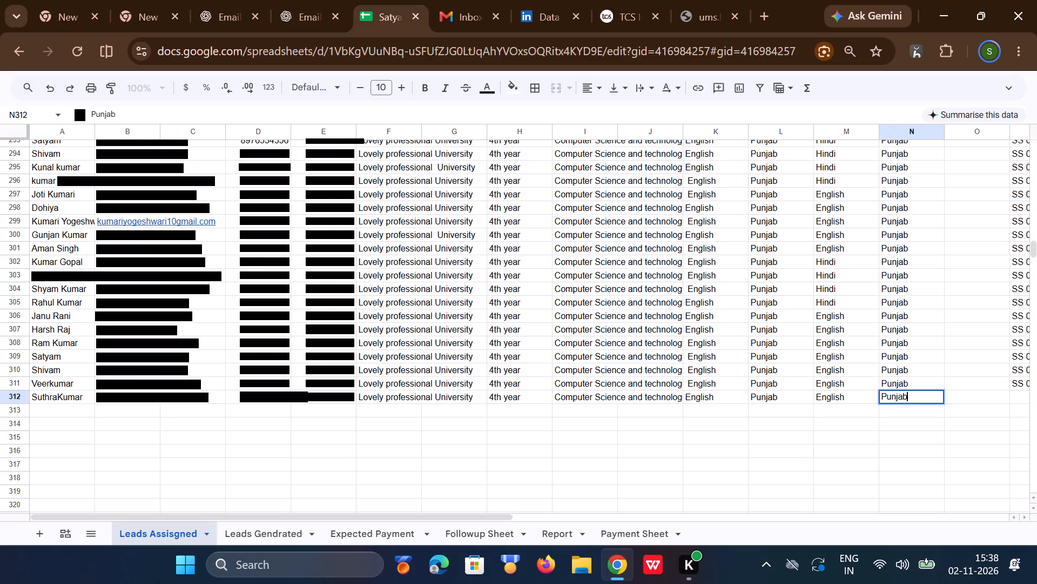
pyautogui.click(961, 454)
# Enter the code "SS 010" in column P of row 312 for the new lead.
pyautogui.hscroll(-1, 907, 453)
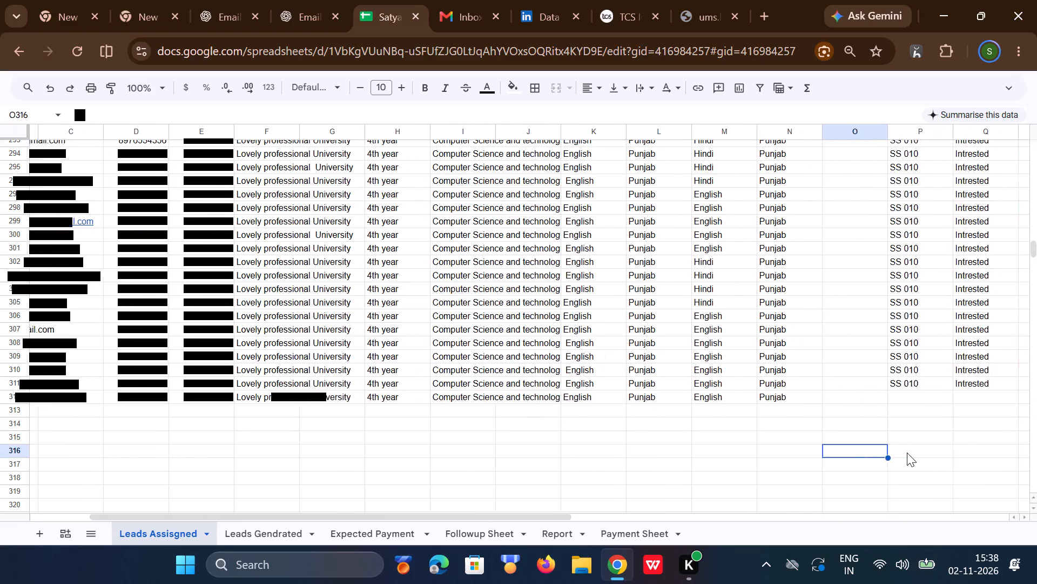
pyautogui.hscroll(-1, 907, 453)
pyautogui.tripleClick(871, 403)
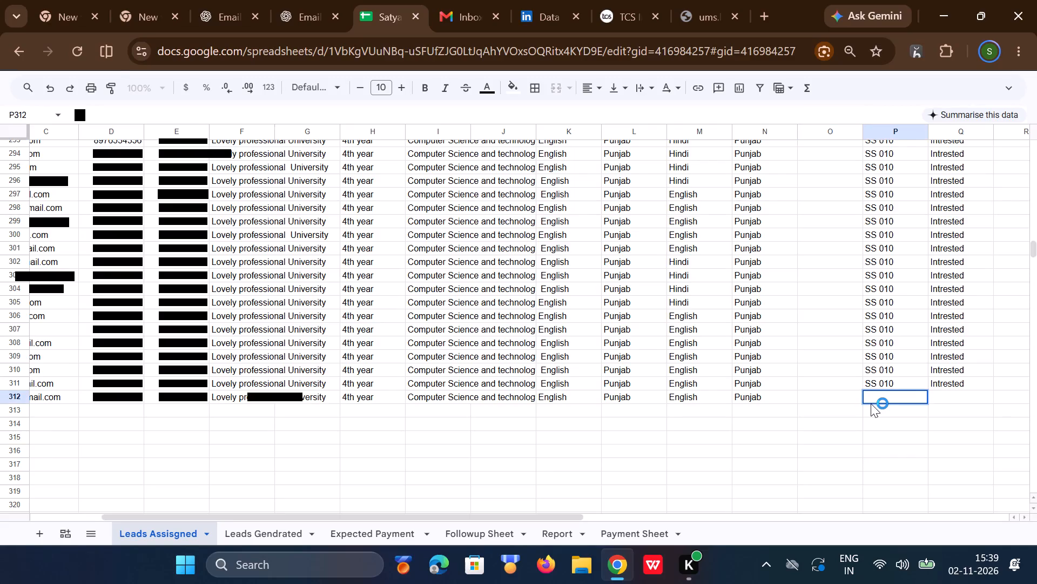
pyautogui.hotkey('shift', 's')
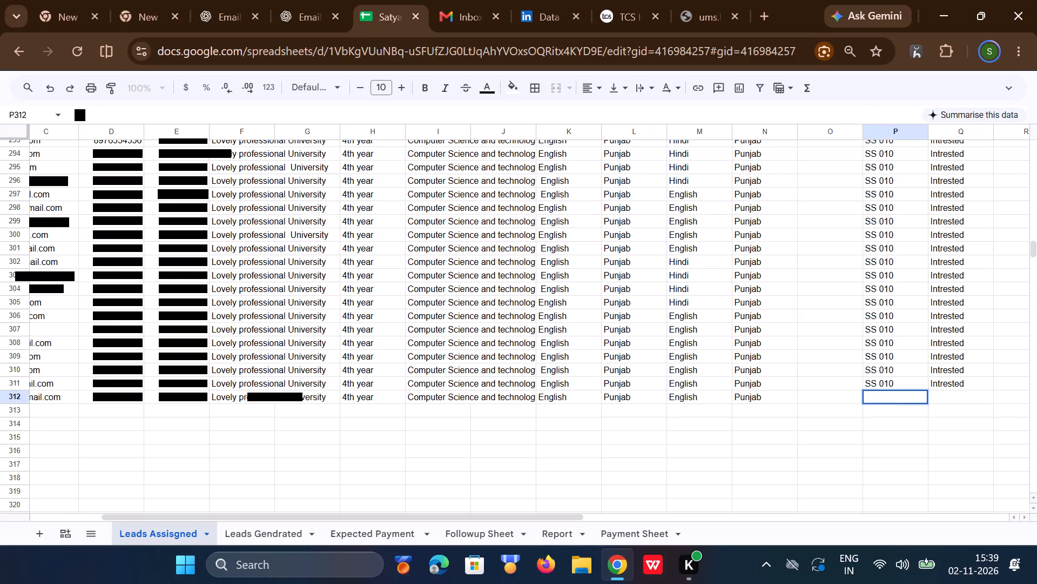
pyautogui.doubleClick(876, 397)
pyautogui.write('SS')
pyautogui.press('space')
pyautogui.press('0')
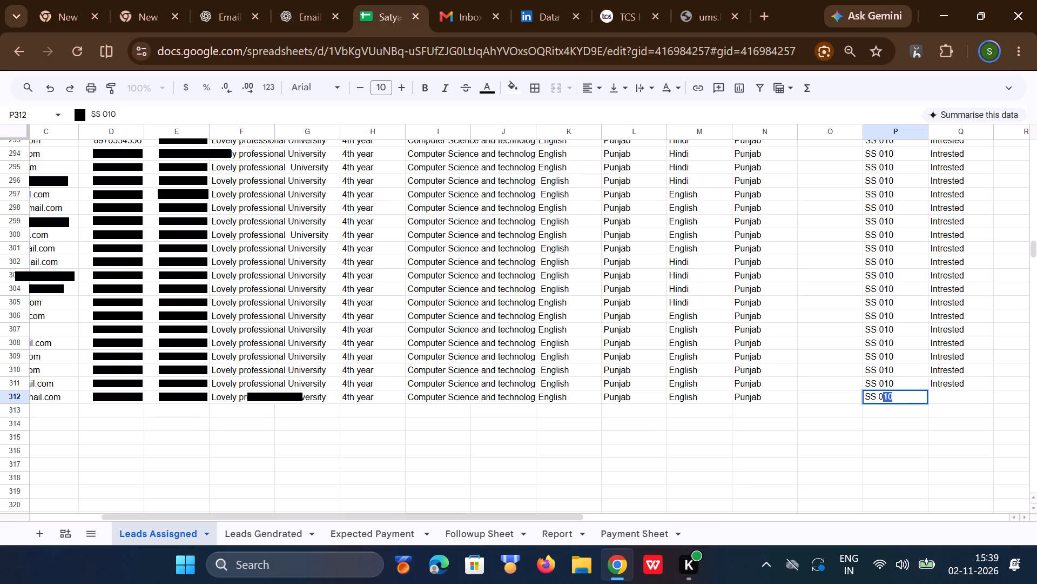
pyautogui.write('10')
# Enter "Intrested" as the new lead's status in column Q of row 312.
pyautogui.doubleClick(955, 395)
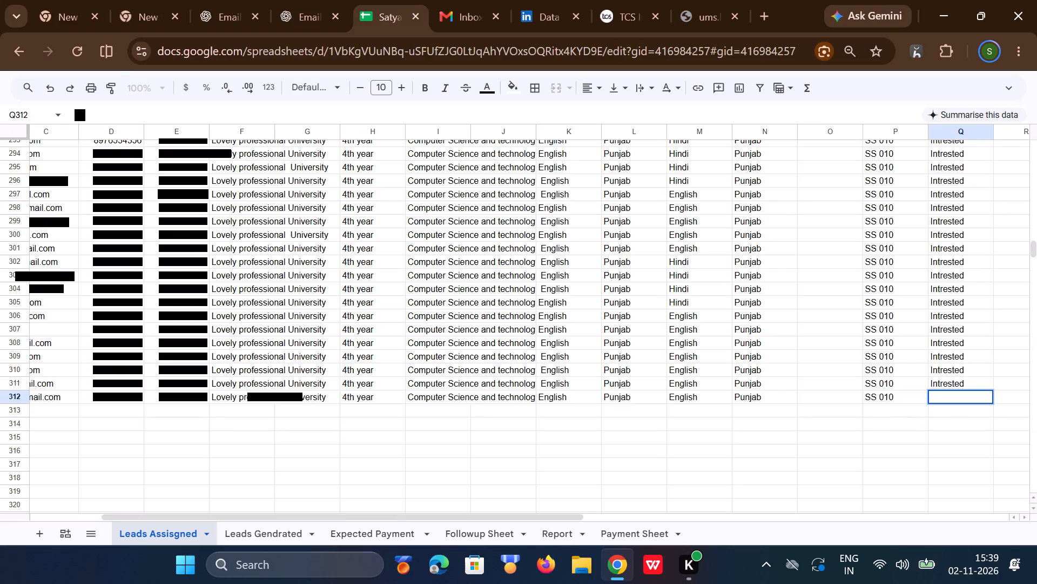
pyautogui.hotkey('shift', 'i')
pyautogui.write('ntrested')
pyautogui.click(924, 440)
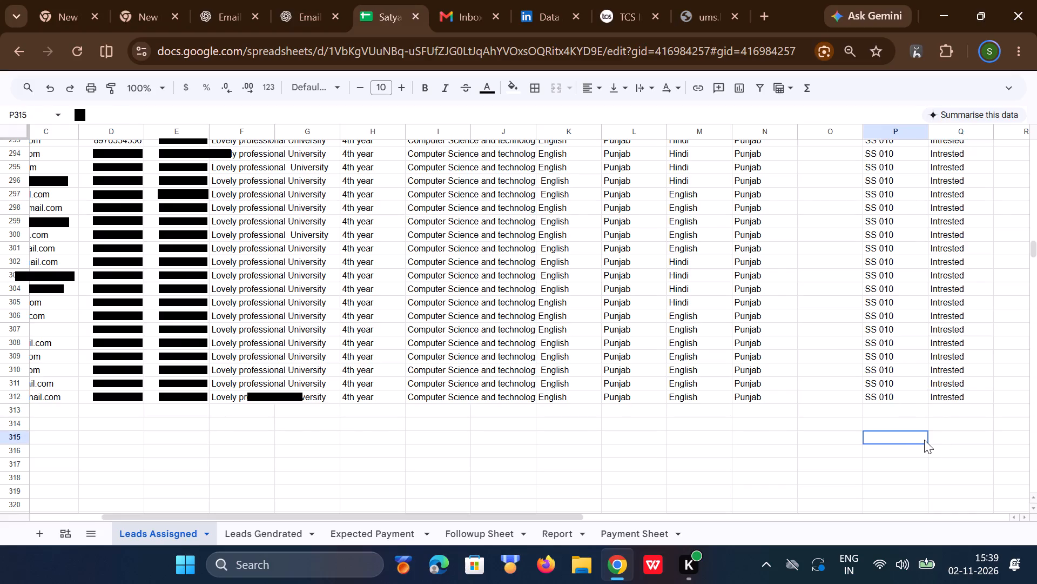
# Enter the new lead's full name in column A of row 313.
pyautogui.hscroll(4, 924, 440)
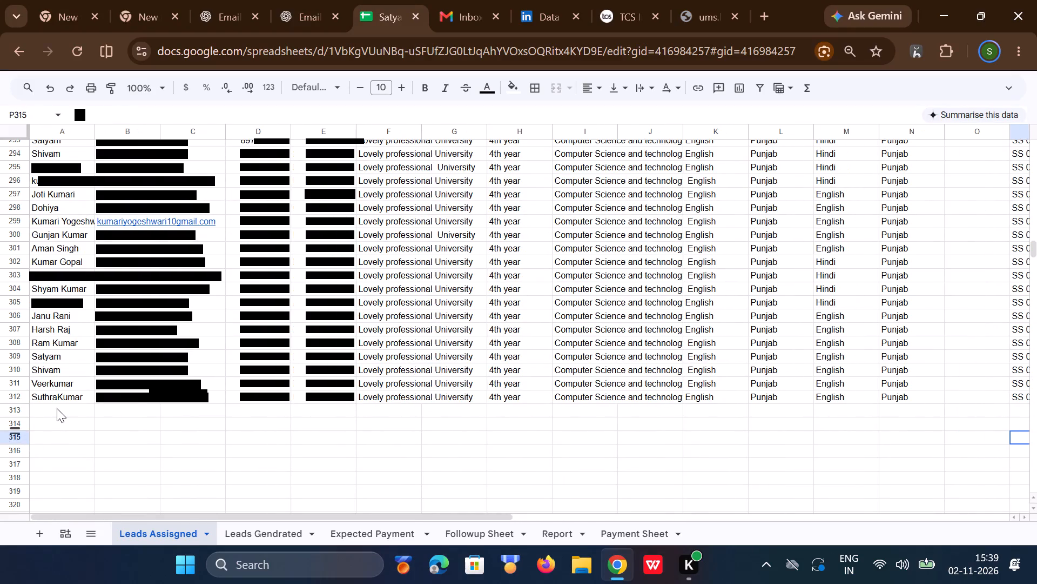
pyautogui.doubleClick(58, 408)
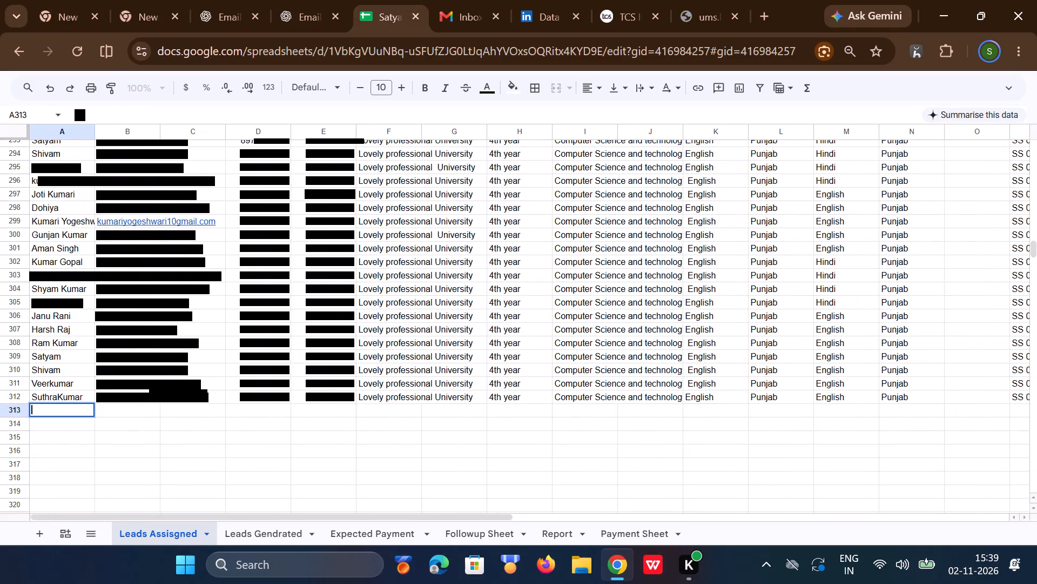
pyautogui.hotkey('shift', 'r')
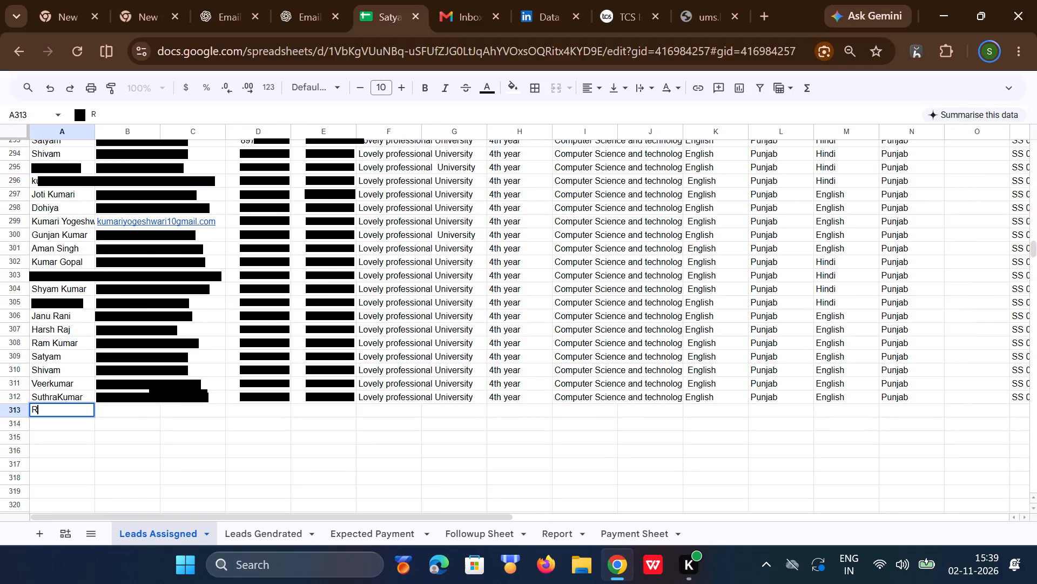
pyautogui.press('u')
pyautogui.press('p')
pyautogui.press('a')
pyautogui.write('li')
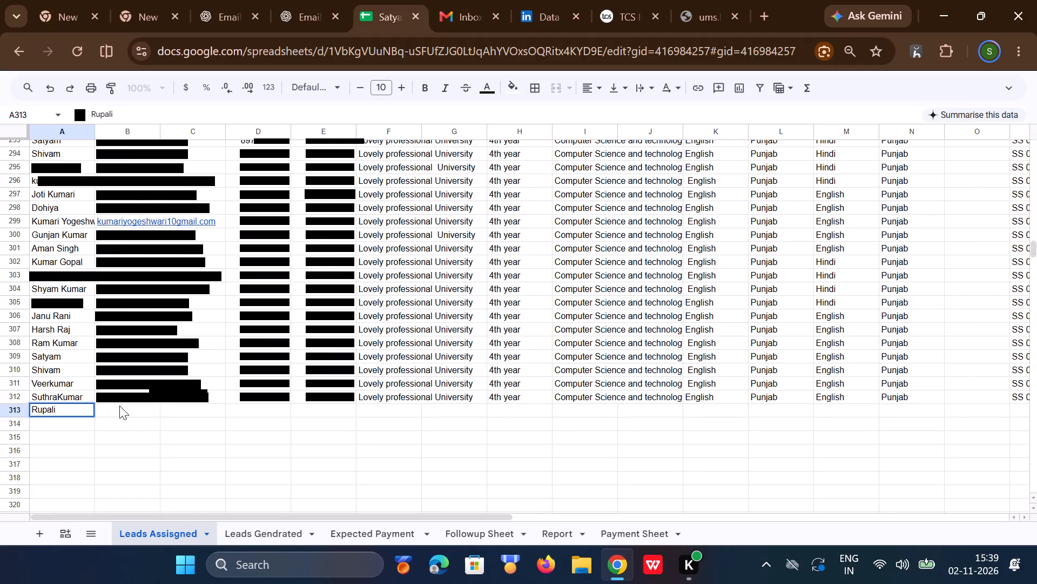
pyautogui.click(120, 419)
pyautogui.doubleClick(76, 414)
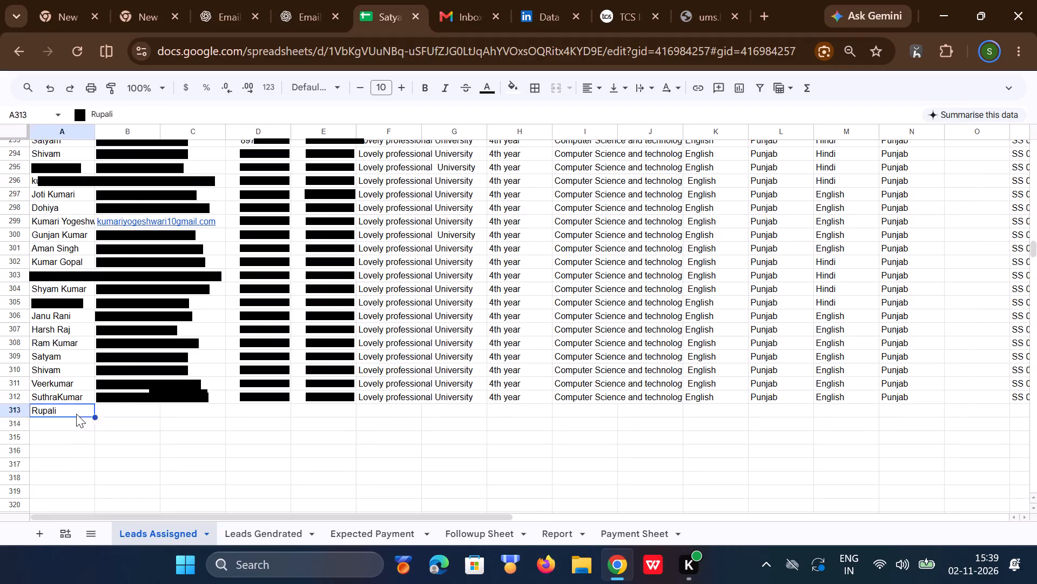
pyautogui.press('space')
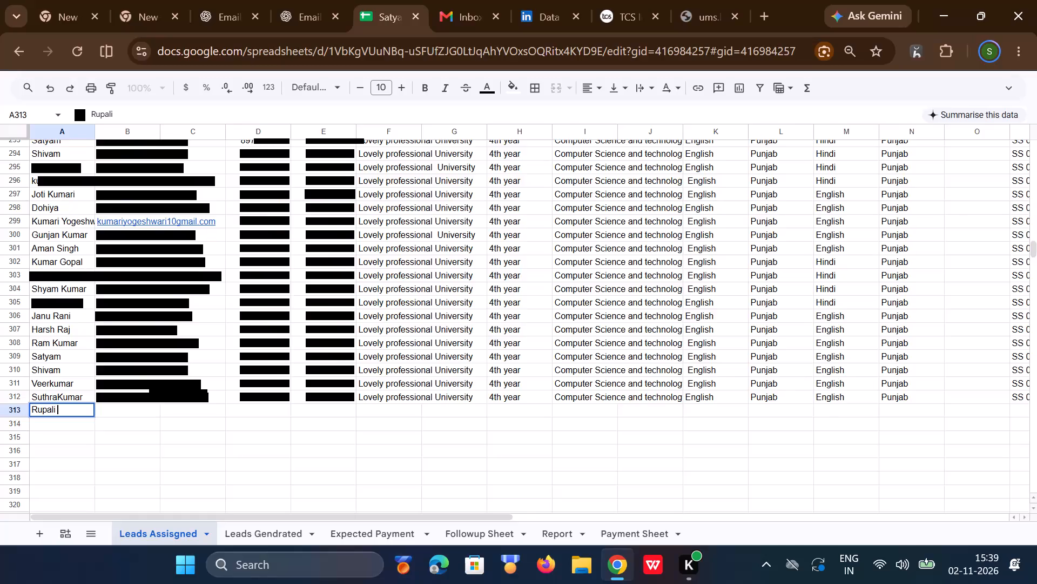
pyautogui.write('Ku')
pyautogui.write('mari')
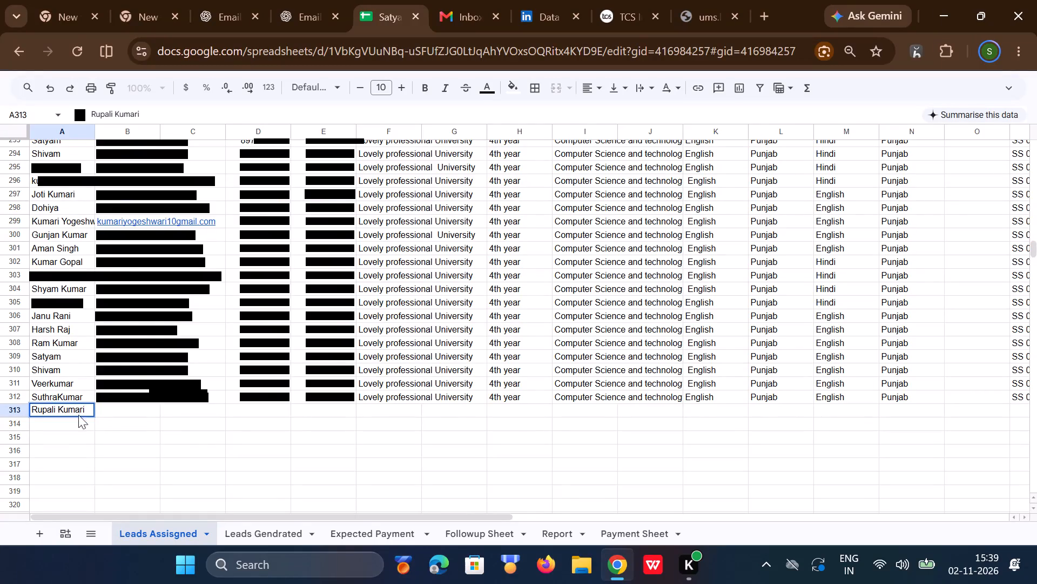
# Enter the new lead's email address in column B of row 313.
pyautogui.doubleClick(113, 409)
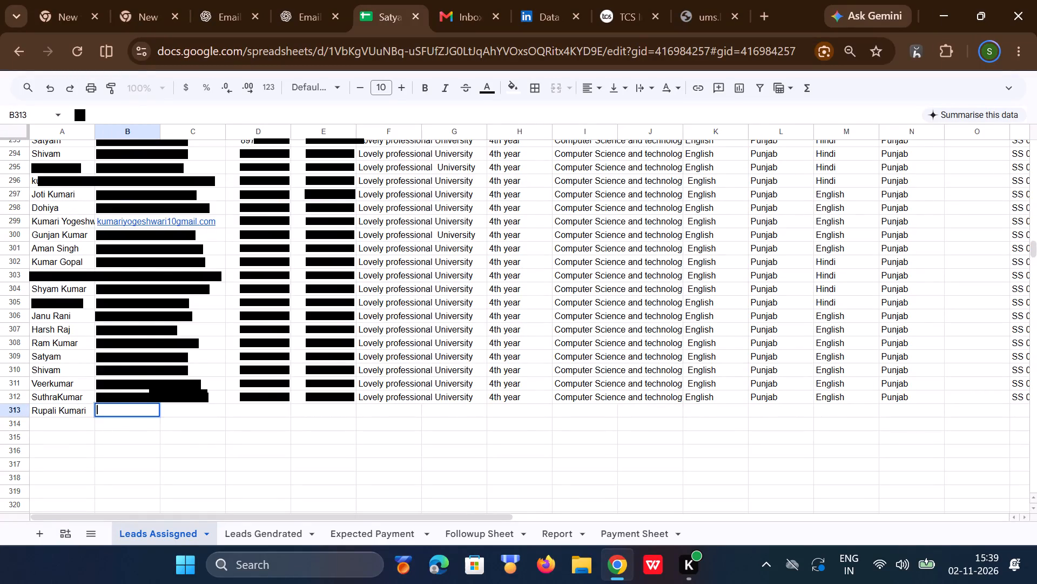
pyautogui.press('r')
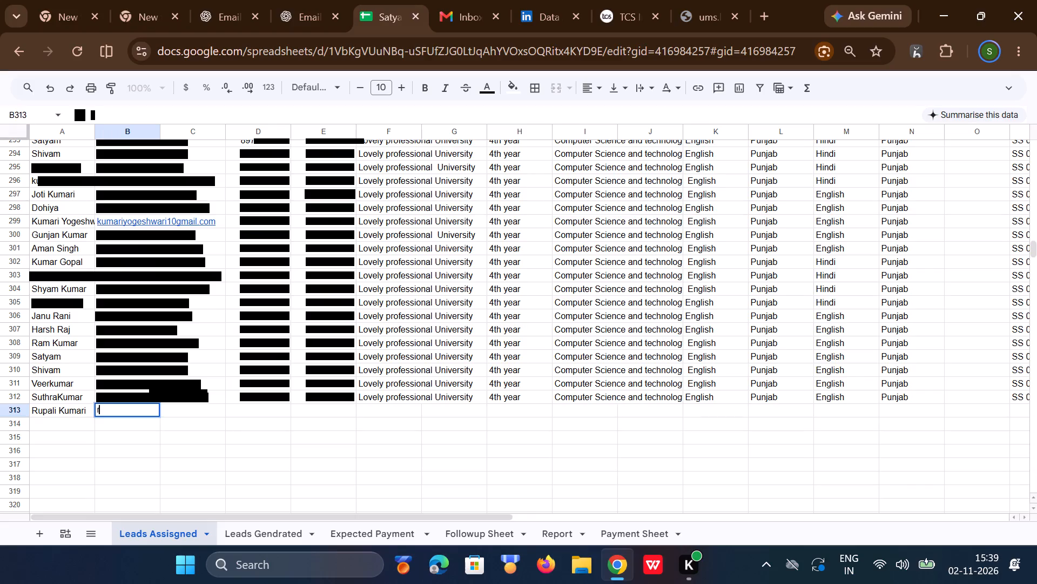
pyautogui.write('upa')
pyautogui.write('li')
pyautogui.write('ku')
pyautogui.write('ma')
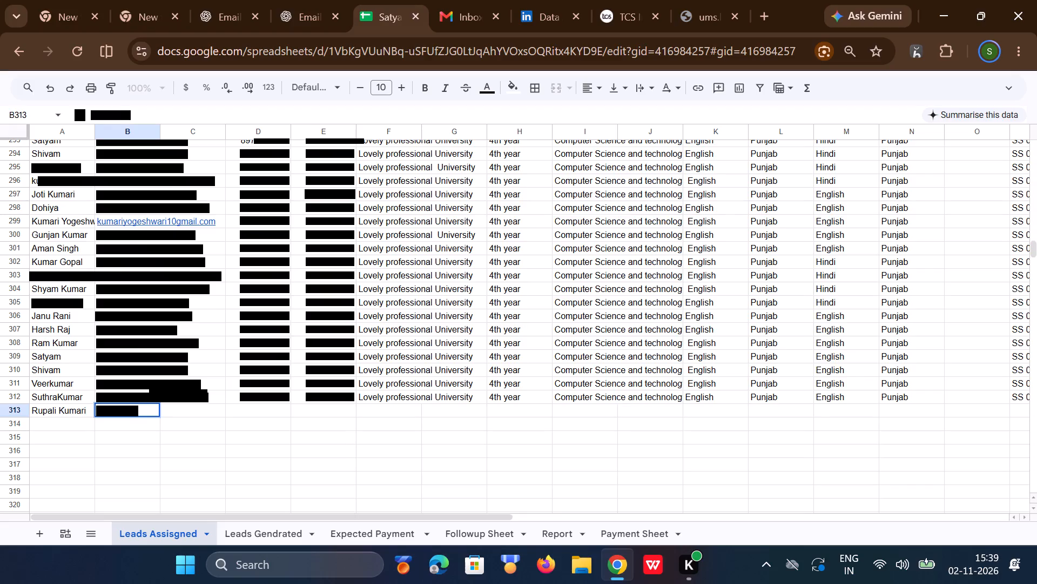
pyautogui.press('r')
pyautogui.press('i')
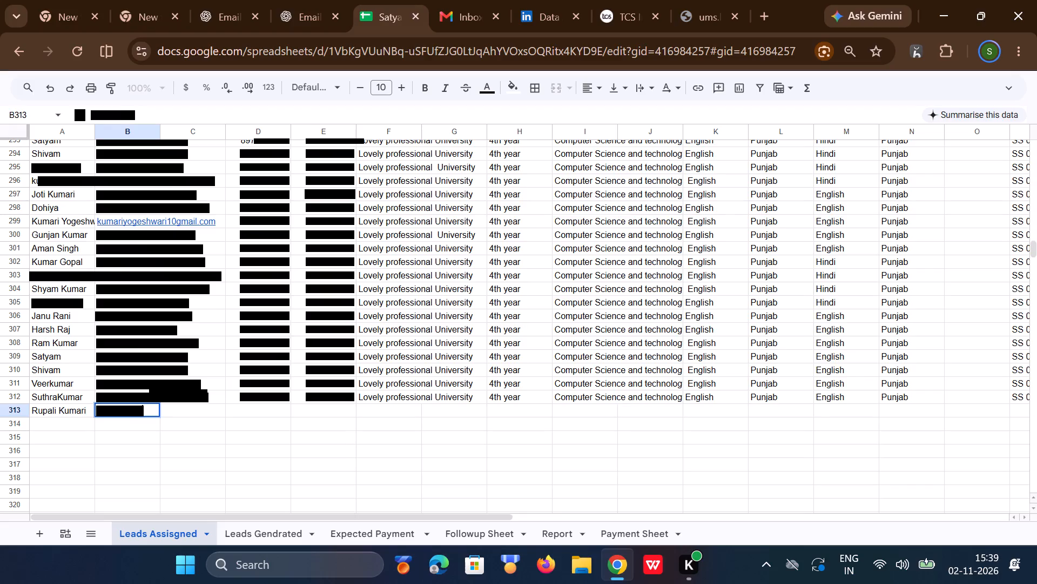
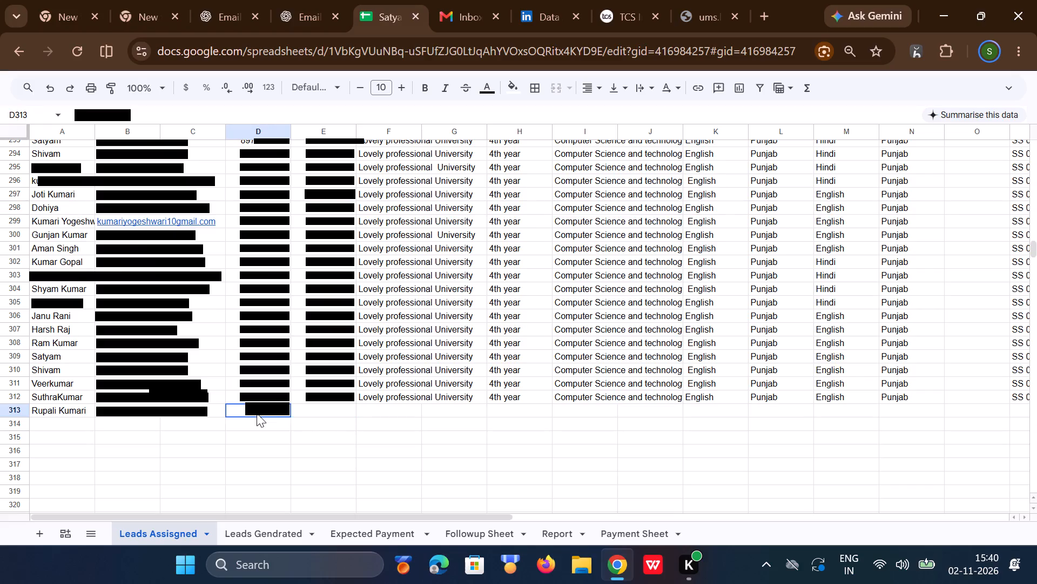
# Enter the new lead's phone number in column D of row 313.
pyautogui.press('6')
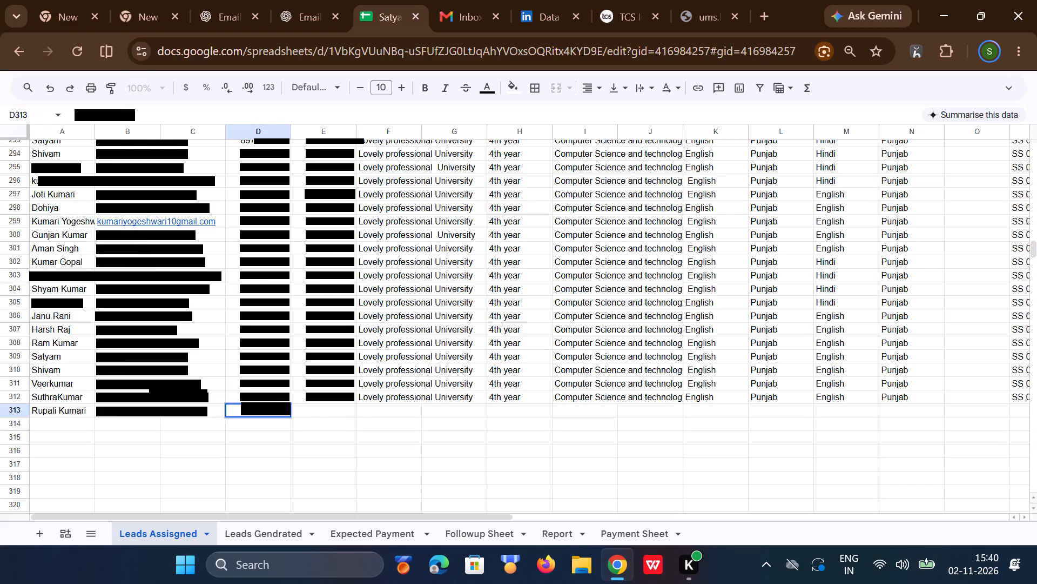
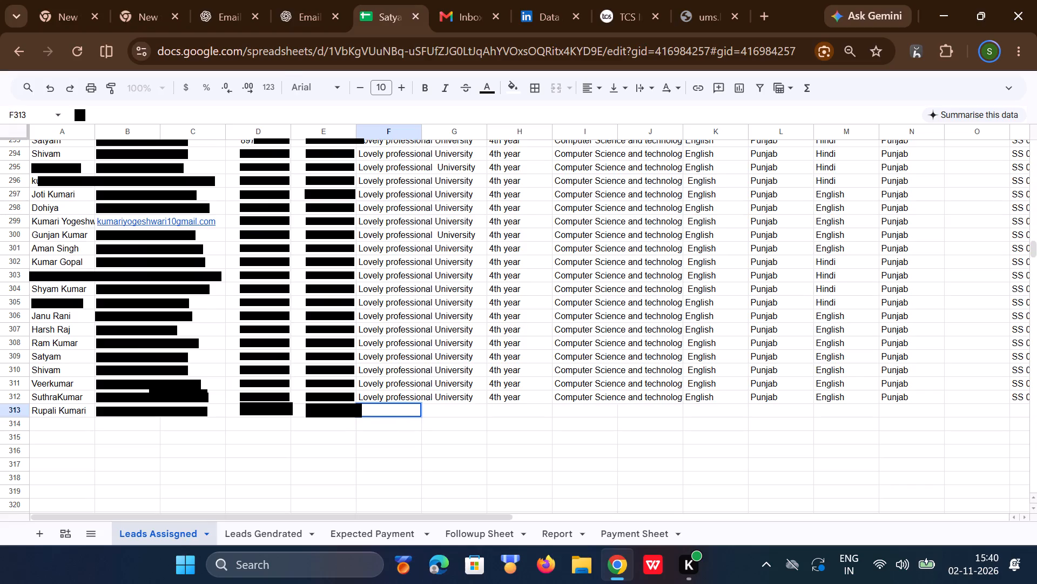
# Enter "Lovely professional University" as the new lead's university in column F of row 313.
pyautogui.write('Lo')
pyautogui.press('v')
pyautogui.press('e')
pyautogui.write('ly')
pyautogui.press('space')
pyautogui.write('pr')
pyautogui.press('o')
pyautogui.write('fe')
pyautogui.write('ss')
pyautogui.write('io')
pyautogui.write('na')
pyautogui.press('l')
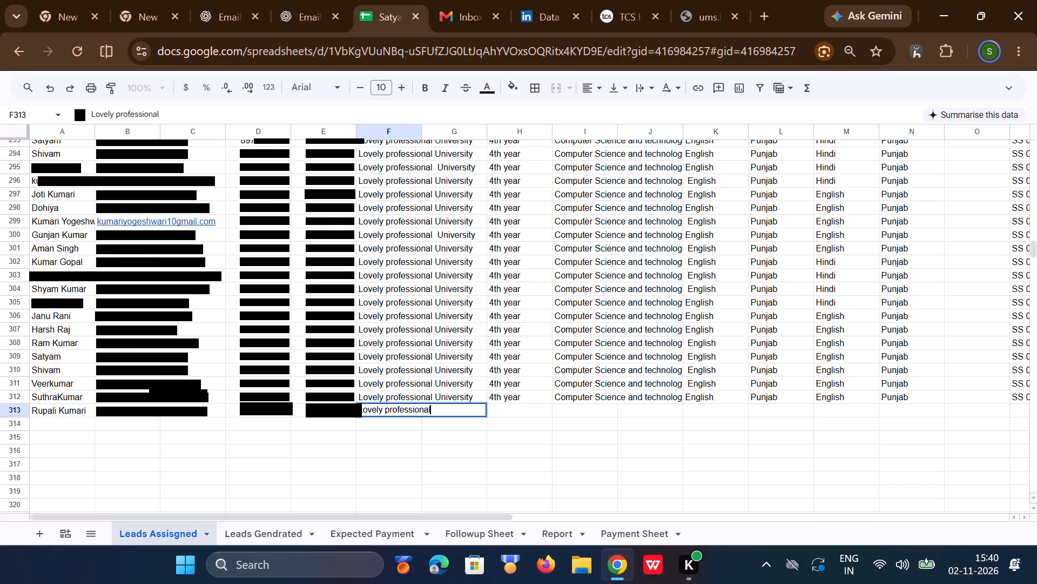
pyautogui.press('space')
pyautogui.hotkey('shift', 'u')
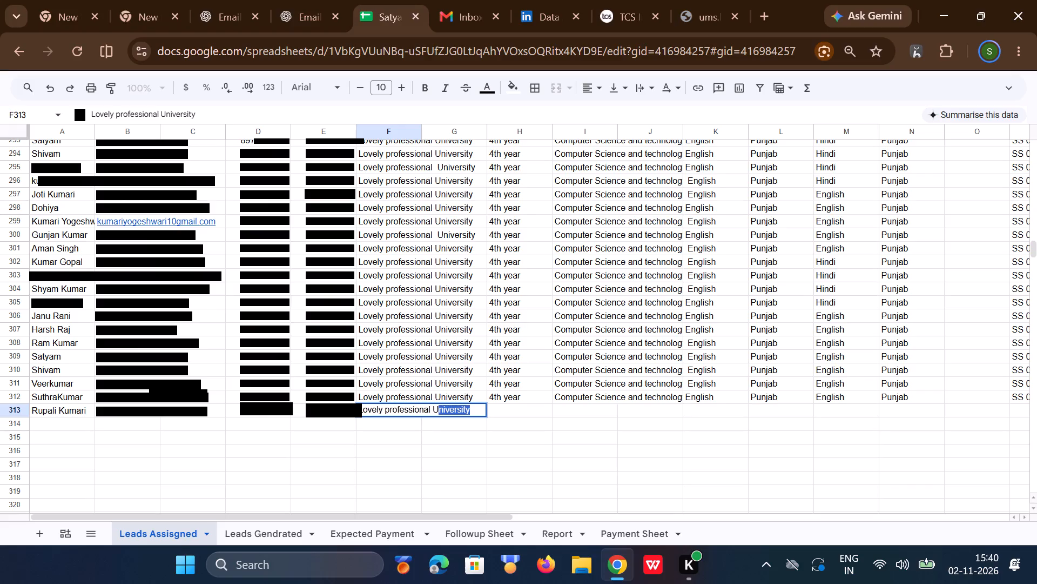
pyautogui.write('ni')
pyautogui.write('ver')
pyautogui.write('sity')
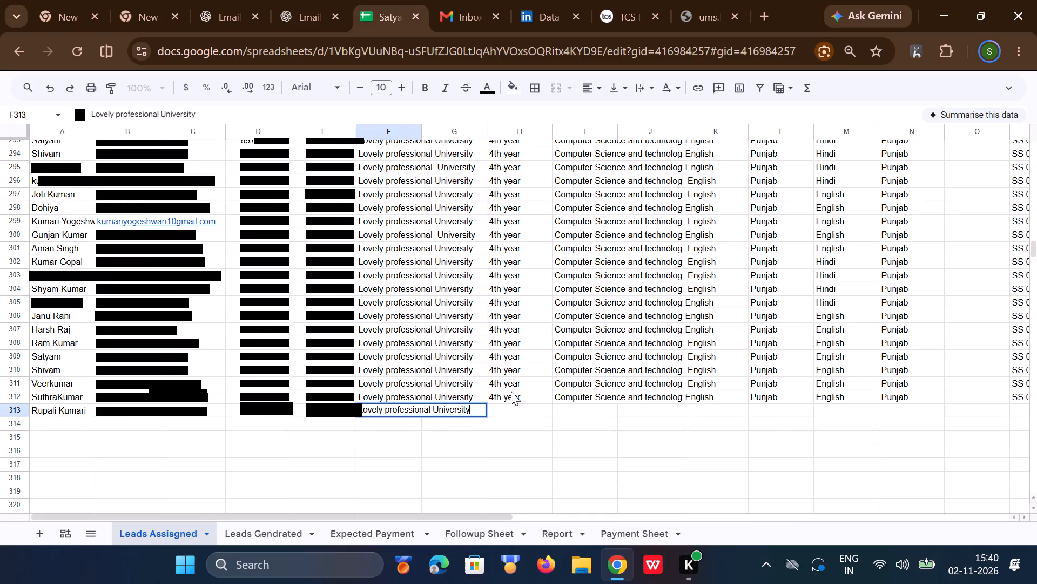
# Enter "4th year" as the new lead's year of study in column H of row 313.
pyautogui.doubleClick(517, 409)
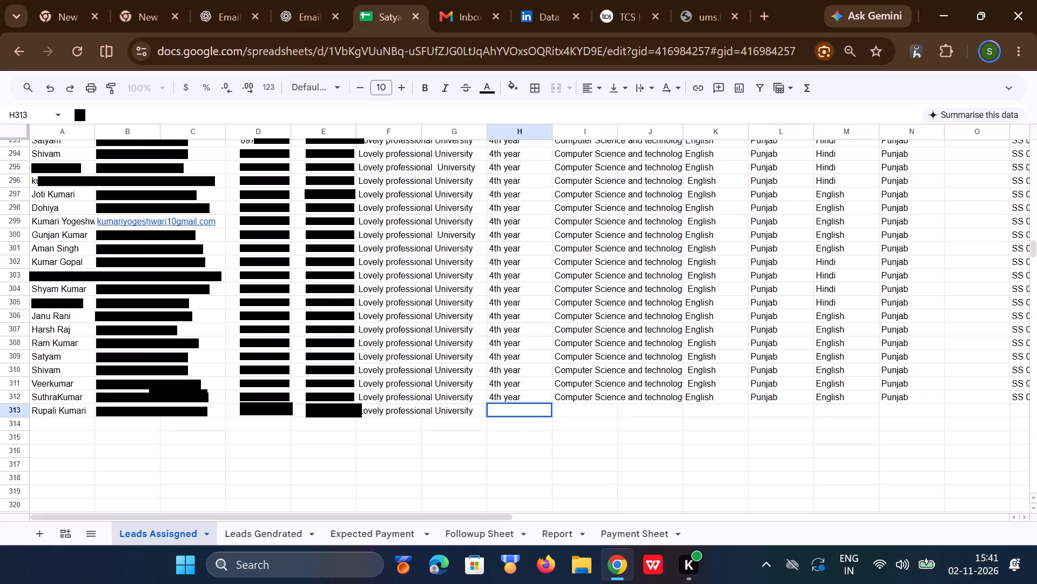
pyautogui.click(517, 409)
pyautogui.hotkey('shift', '$')
pyautogui.press('BackSpace')
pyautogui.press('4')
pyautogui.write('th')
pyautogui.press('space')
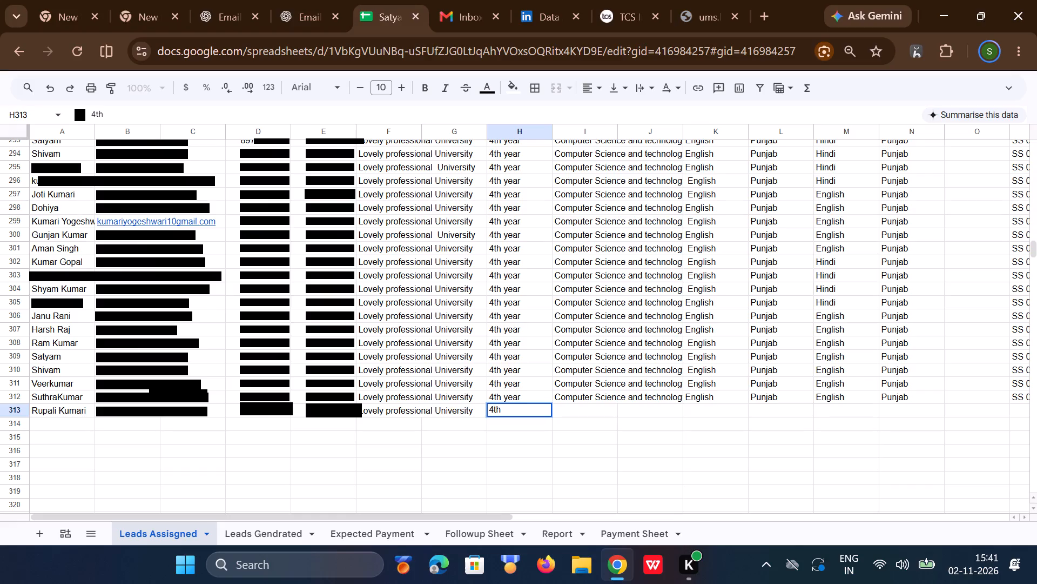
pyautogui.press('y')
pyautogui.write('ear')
# Enter "Computer Science and technology" as the new lead's field of study in column I of row 313.
pyautogui.doubleClick(568, 415)
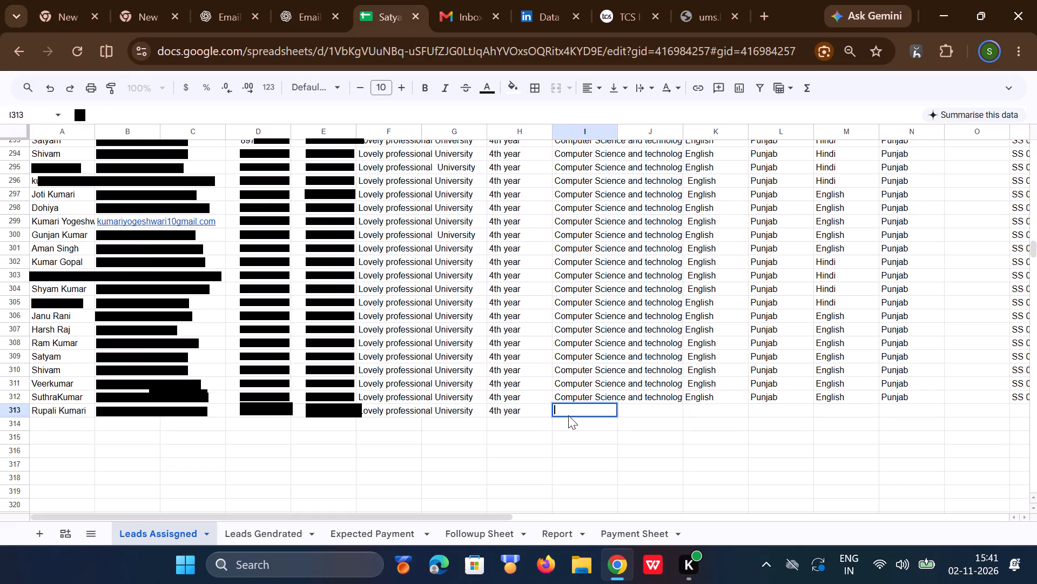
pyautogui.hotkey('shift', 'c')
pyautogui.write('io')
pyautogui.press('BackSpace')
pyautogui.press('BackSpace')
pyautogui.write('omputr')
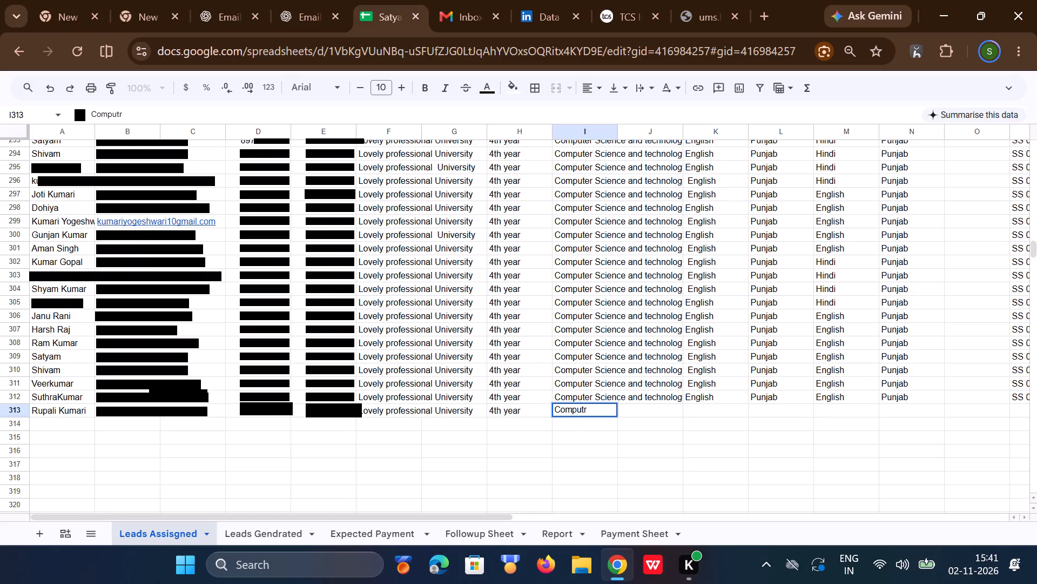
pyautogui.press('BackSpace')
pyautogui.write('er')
pyautogui.click(601, 413)
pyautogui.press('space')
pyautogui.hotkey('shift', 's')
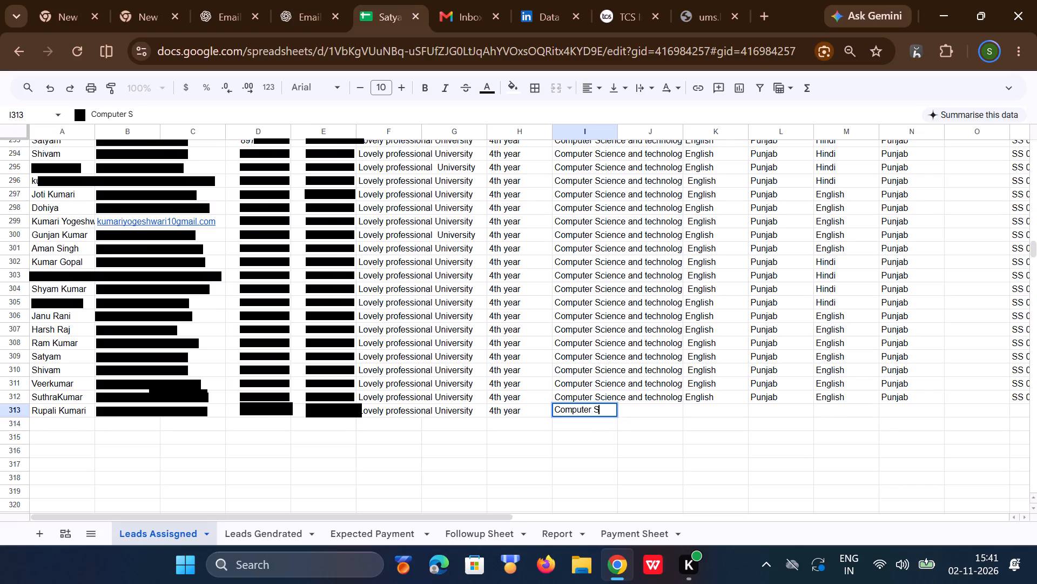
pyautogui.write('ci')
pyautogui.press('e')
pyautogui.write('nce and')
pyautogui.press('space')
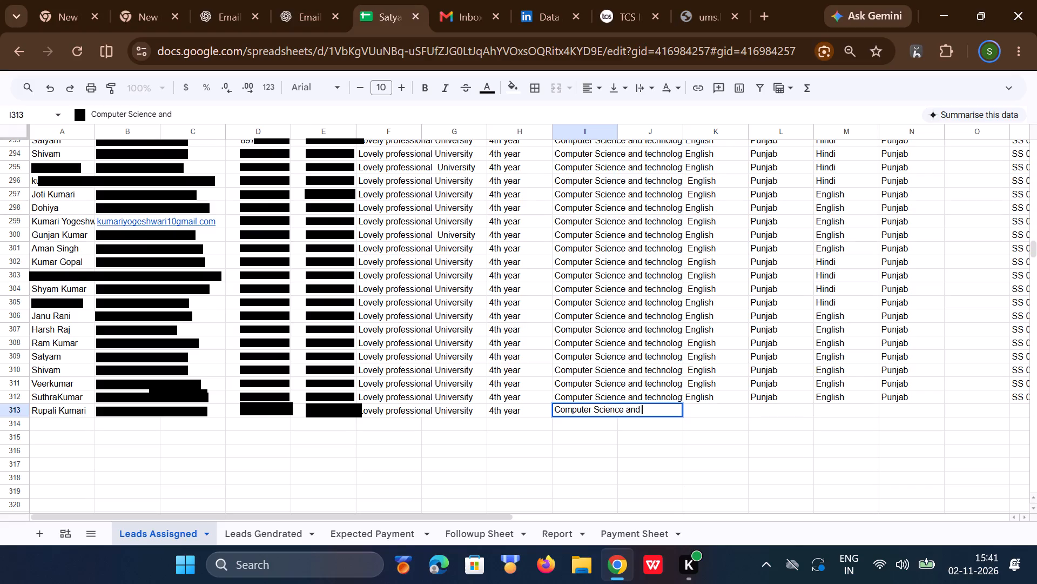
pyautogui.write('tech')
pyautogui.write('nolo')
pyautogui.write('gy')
pyautogui.click(628, 426)
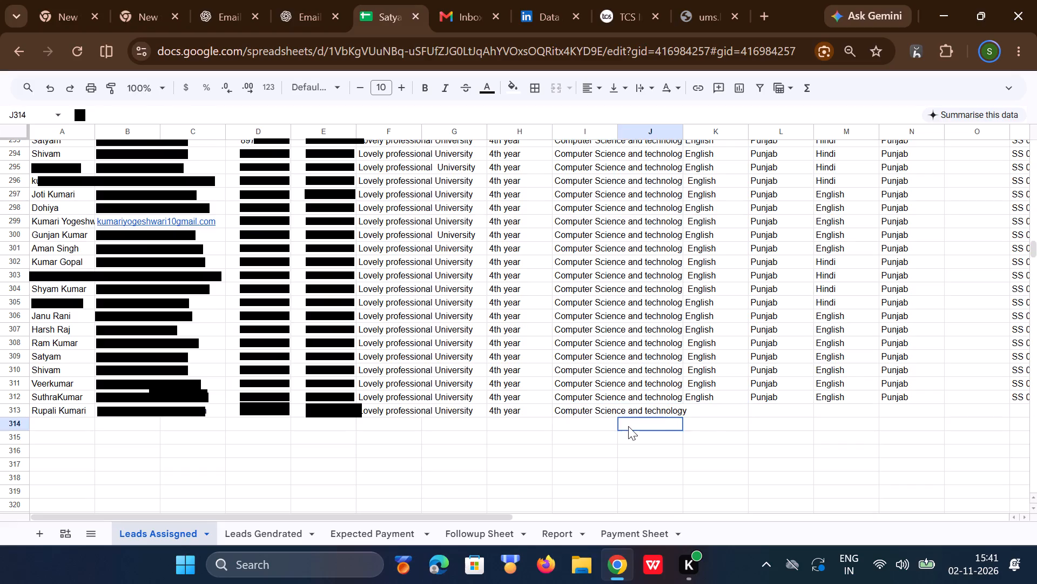
# Enter "English" as the new lead's language in column K of row 313.
pyautogui.doubleClick(701, 412)
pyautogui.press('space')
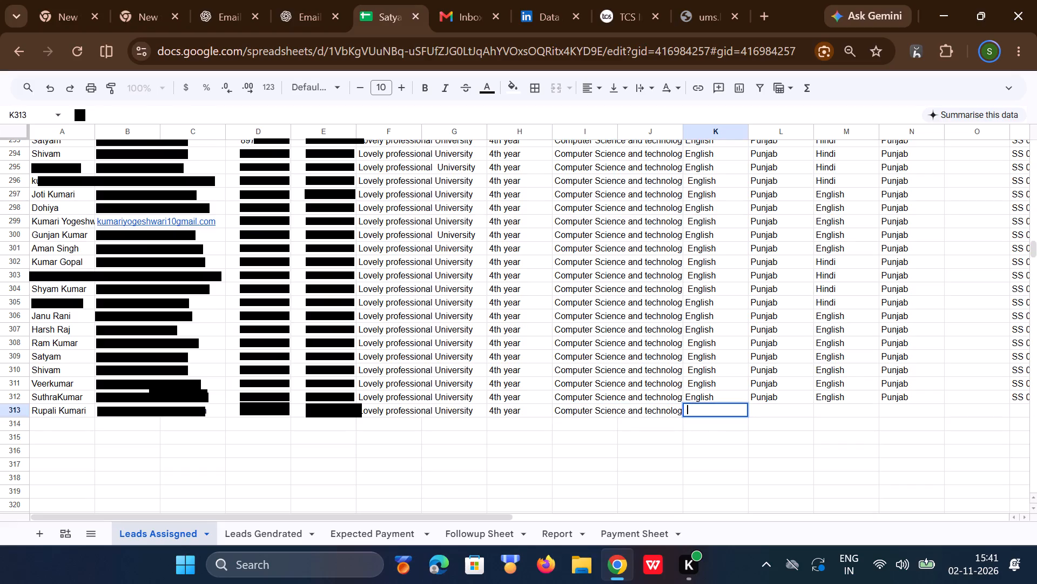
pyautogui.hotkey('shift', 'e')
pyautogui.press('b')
pyautogui.press('BackSpace')
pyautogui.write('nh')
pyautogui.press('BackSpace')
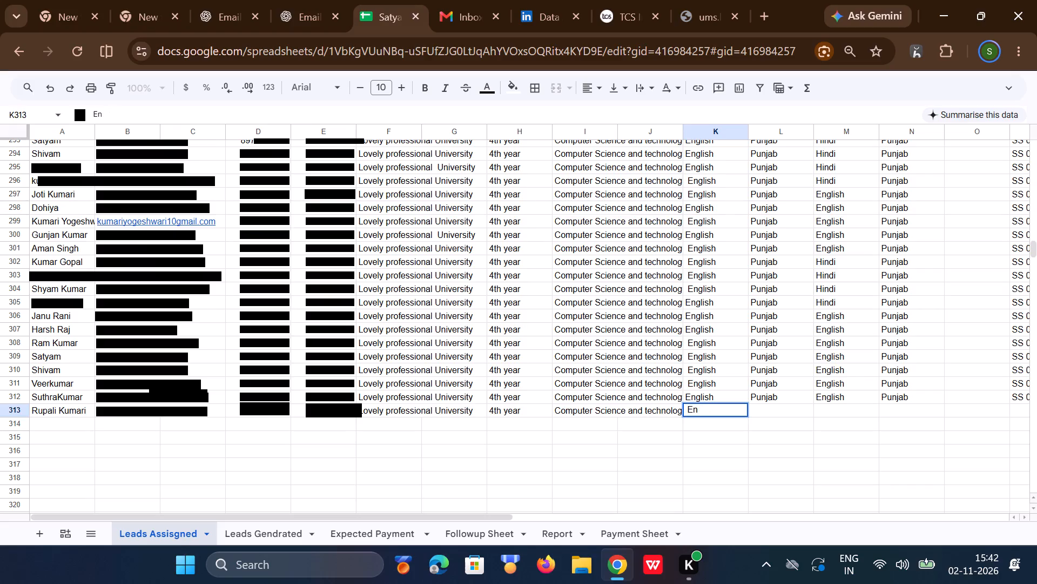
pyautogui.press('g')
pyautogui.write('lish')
# Enter "Punjab" as the new lead's state in column L of row 313.
pyautogui.doubleClick(781, 407)
pyautogui.doubleClick(781, 407)
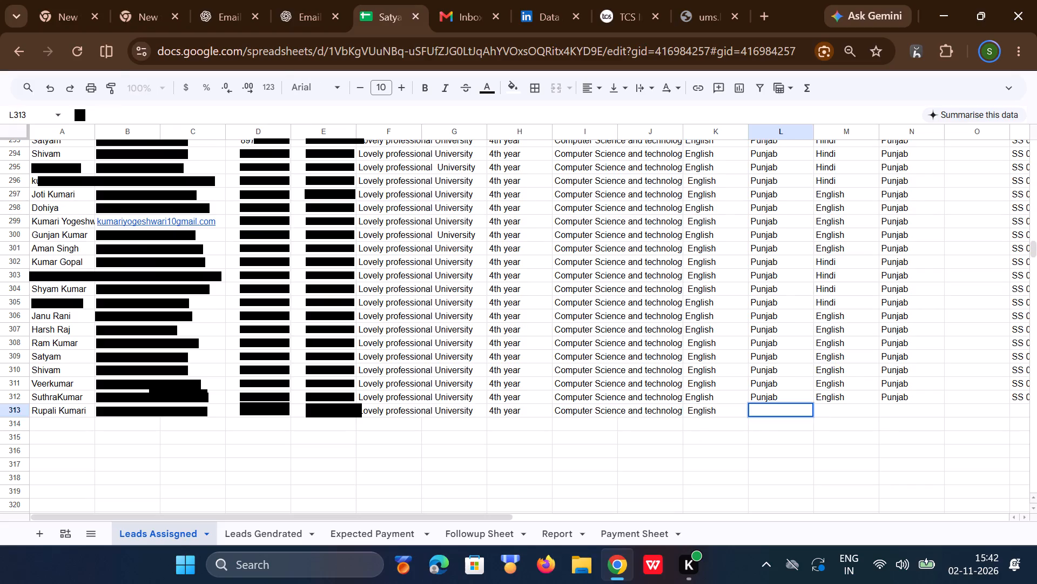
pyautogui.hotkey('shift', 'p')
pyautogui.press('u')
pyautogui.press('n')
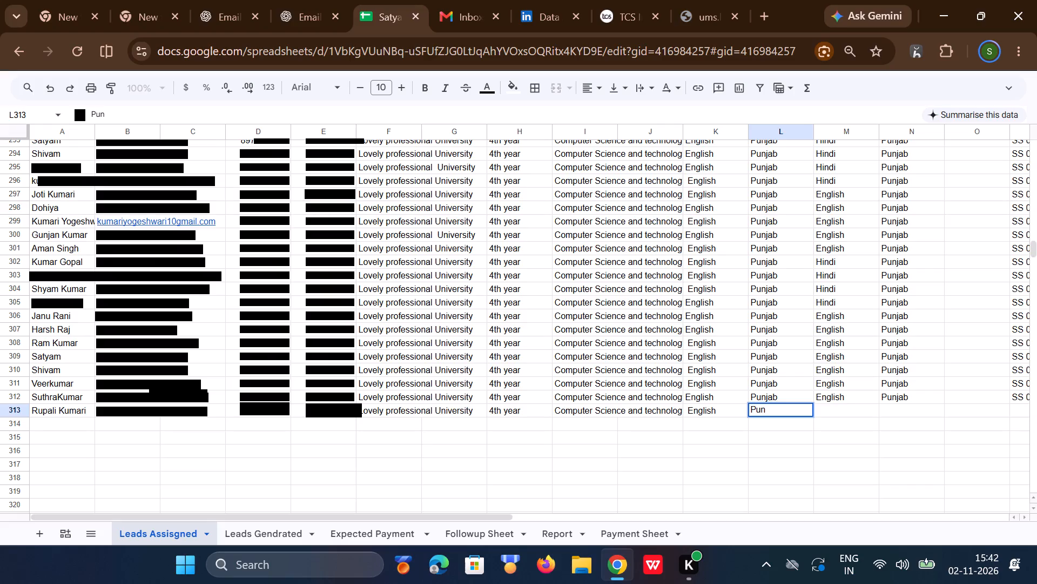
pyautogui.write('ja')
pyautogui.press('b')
# Enter "English" as the new lead's language in column M of row 313.
pyautogui.moveTo(839, 399); pyautogui.dragTo(838, 405)
pyautogui.doubleClick(838, 405)
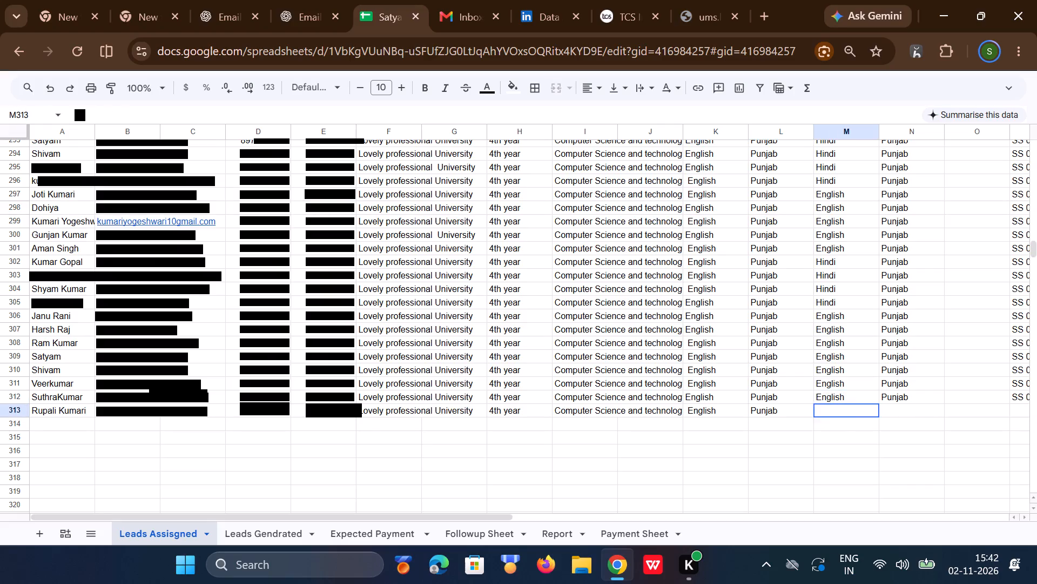
pyautogui.doubleClick(839, 411)
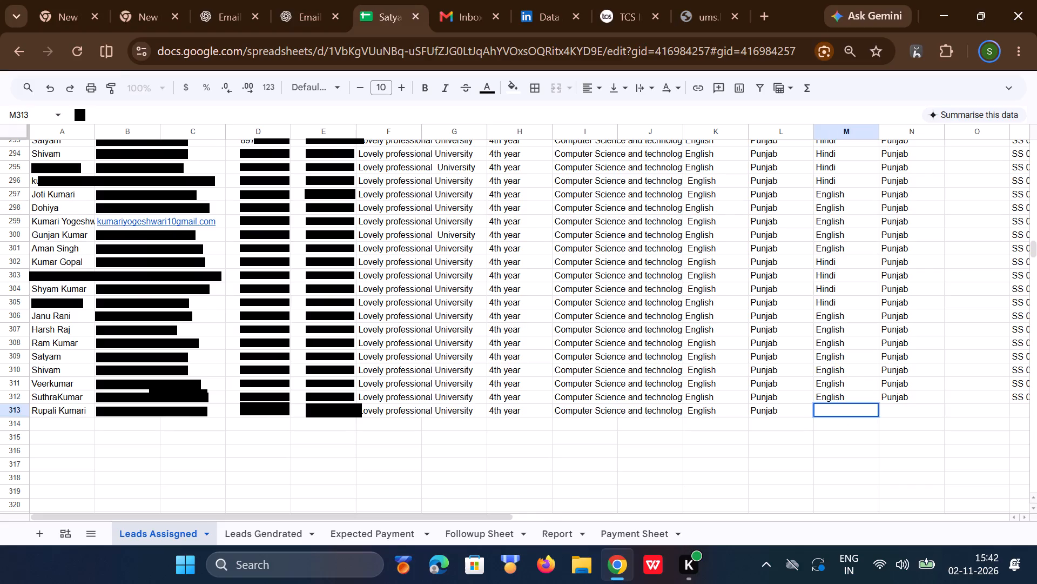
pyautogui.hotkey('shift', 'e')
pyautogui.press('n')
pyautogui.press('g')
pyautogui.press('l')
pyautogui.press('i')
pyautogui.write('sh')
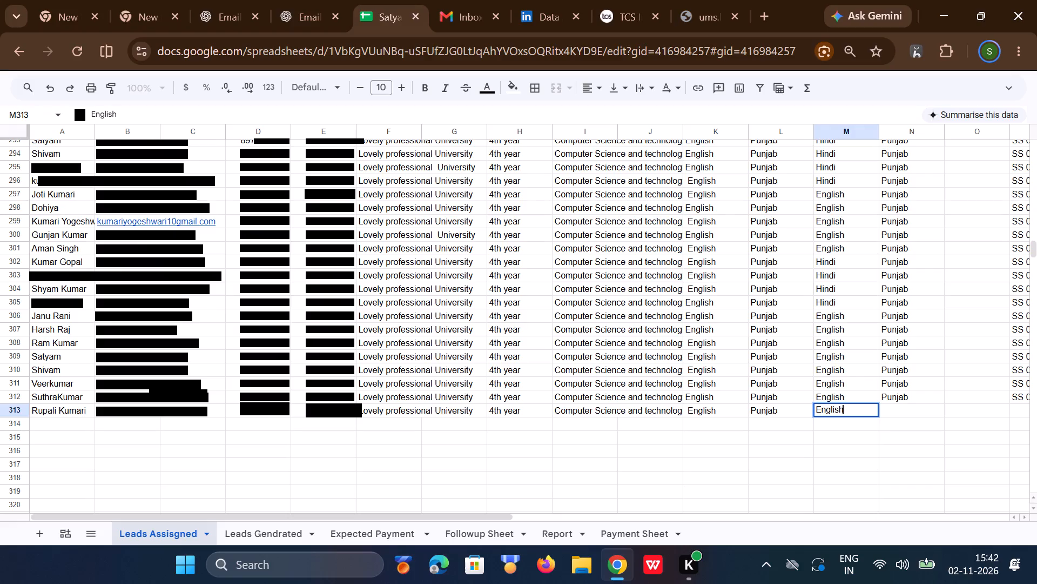
# Enter "Punjab" as the new lead's state in column N of row 313.
pyautogui.click(903, 406)
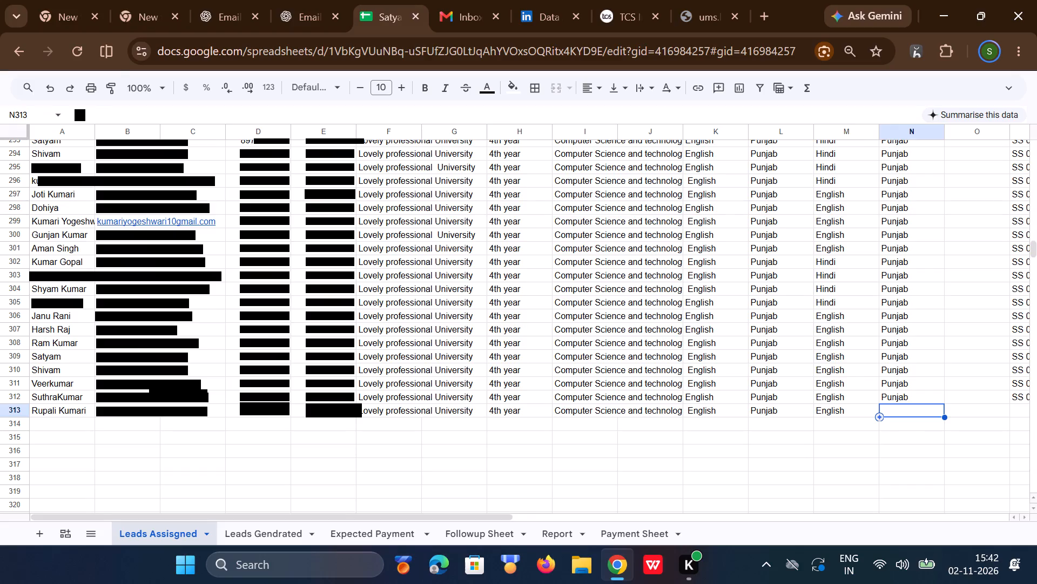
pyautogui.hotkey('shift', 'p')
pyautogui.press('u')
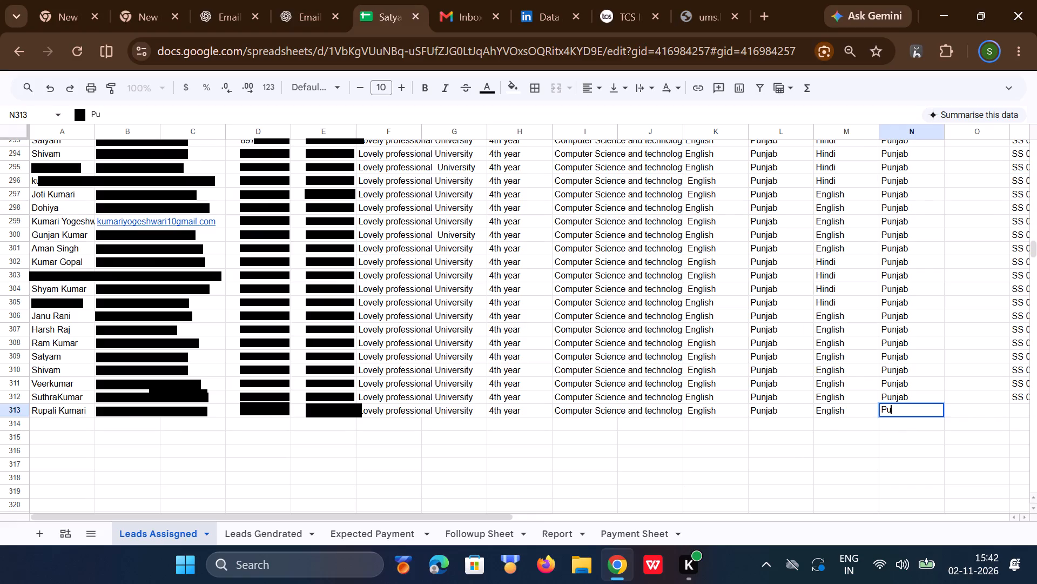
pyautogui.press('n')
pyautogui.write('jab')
pyautogui.click(881, 452)
# Enter the code "SS 010" for the new lead in column P of row 313.
pyautogui.hscroll(-2, 881, 452)
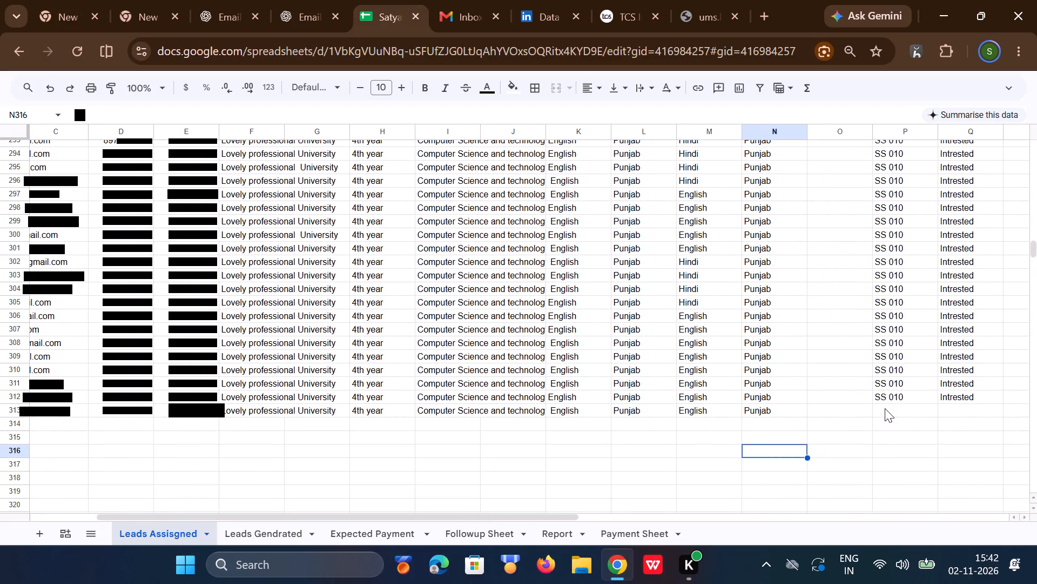
pyautogui.doubleClick(885, 408)
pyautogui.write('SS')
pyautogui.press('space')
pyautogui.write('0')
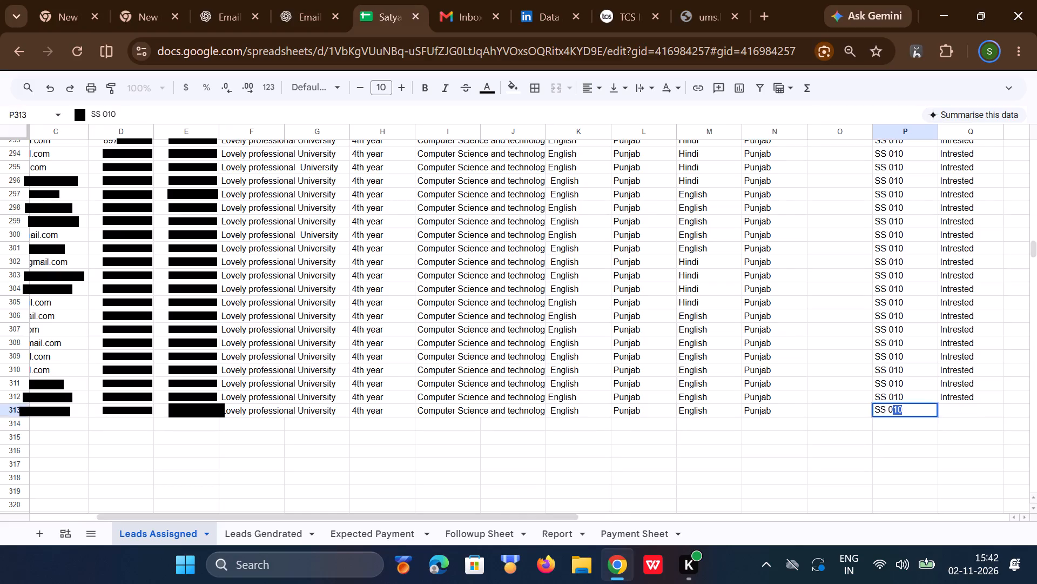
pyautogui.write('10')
# Enter "Intrested" as the new lead's status in column Q of row 313.
pyautogui.doubleClick(973, 410)
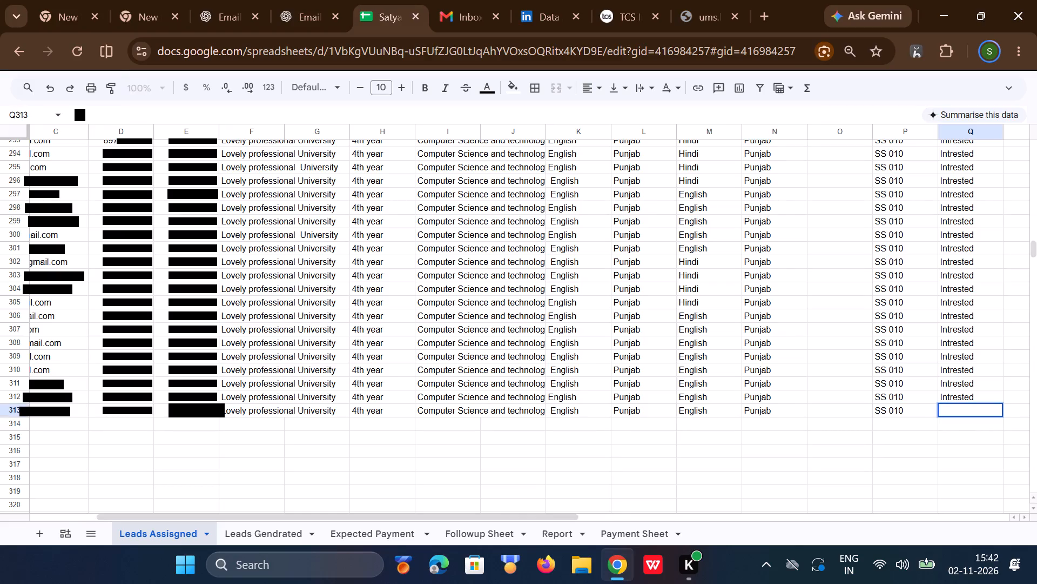
pyautogui.hotkey('shift', '?')
pyautogui.press('BackSpace')
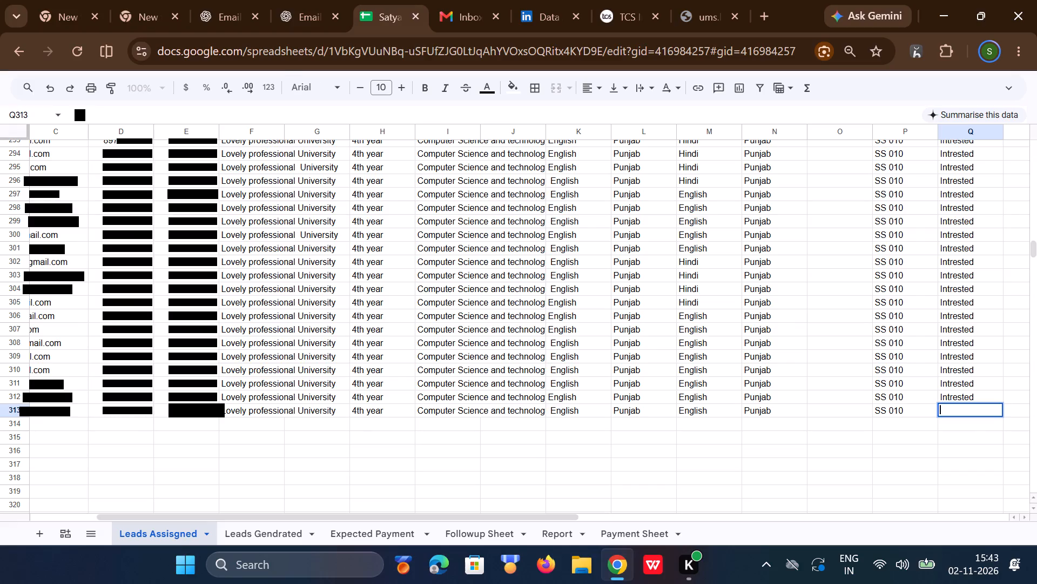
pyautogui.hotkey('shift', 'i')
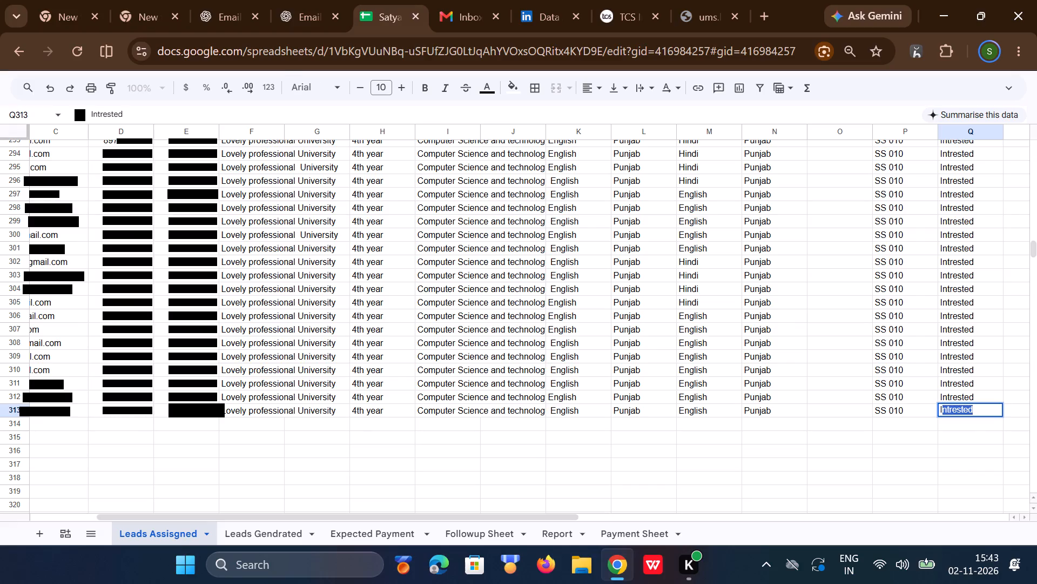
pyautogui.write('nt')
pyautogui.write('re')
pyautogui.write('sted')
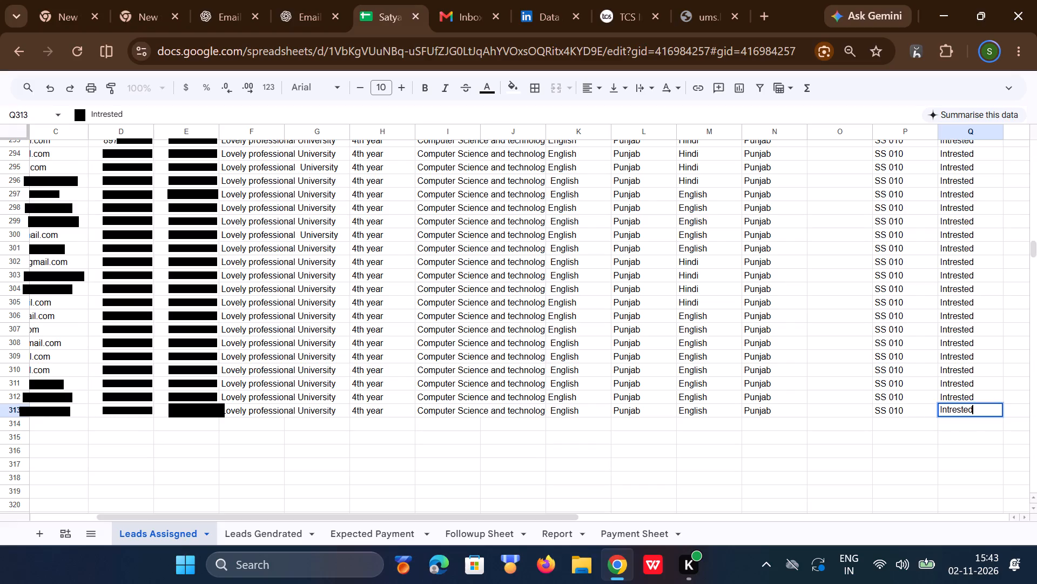
pyautogui.click(913, 444)
# Start the next lead record by entering the student's name in column A of row 314.
pyautogui.hscroll(-4, 913, 444)
pyautogui.hscroll(6, 913, 444)
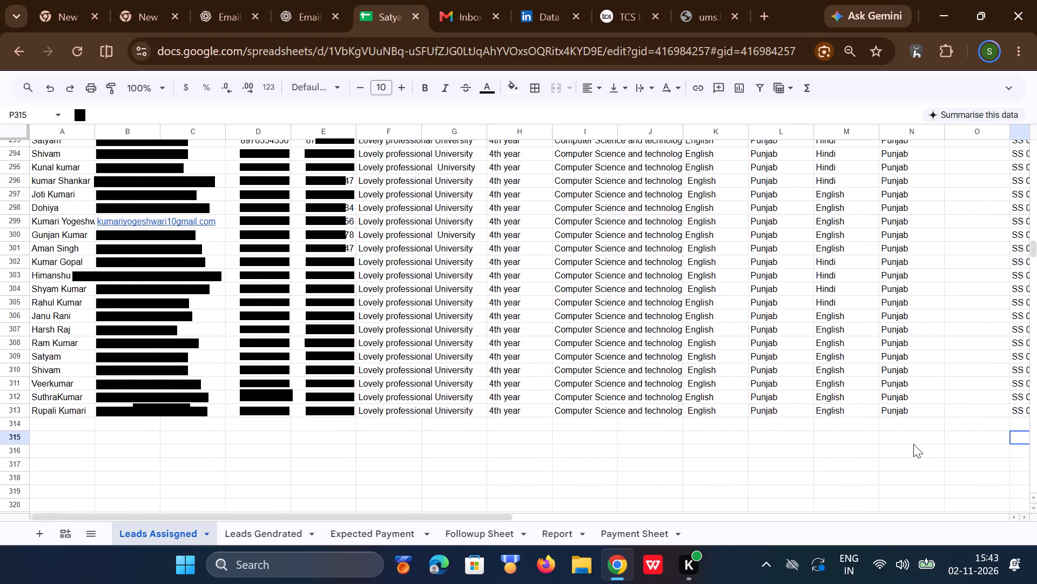
pyautogui.hscroll(4, 913, 444)
pyautogui.hscroll(-2, 775, 435)
pyautogui.hscroll(5, 556, 463)
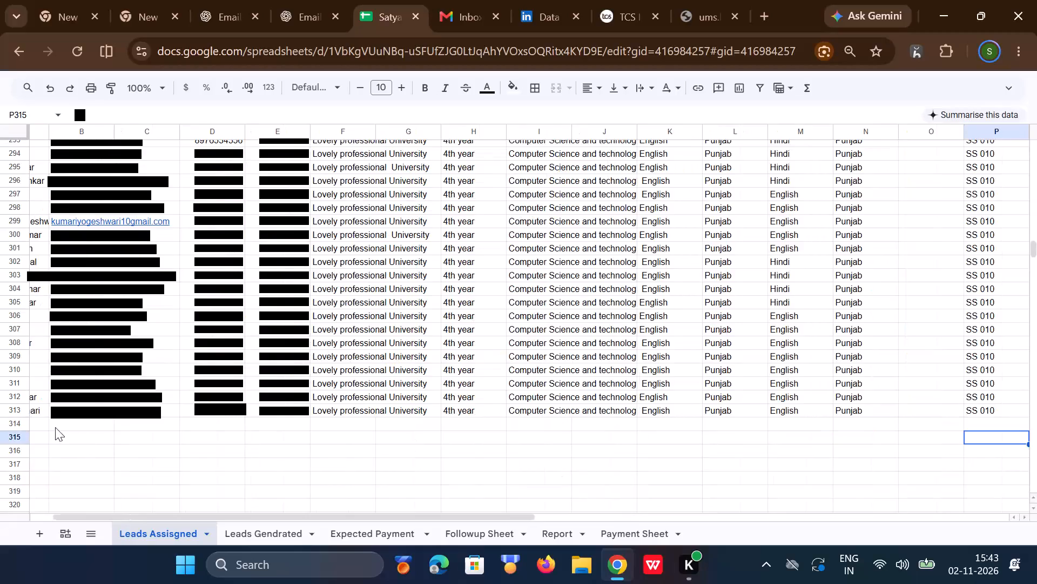
pyautogui.tripleClick(54, 427)
pyautogui.click(54, 427)
pyautogui.doubleClick(54, 427)
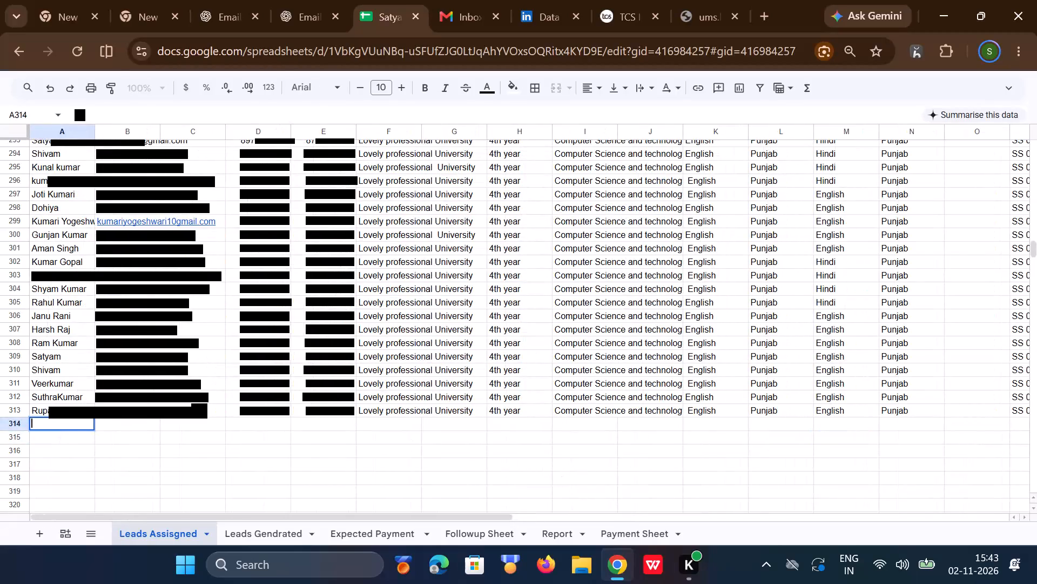
pyautogui.hscroll(-2, 204, 490)
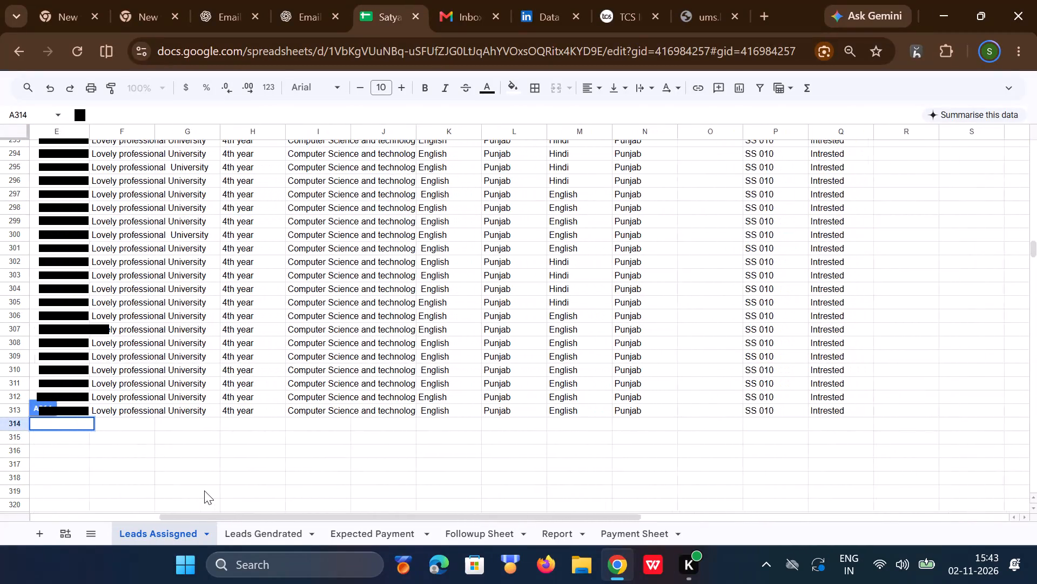
pyautogui.hscroll(-1, 204, 490)
pyautogui.hscroll(5, 481, 448)
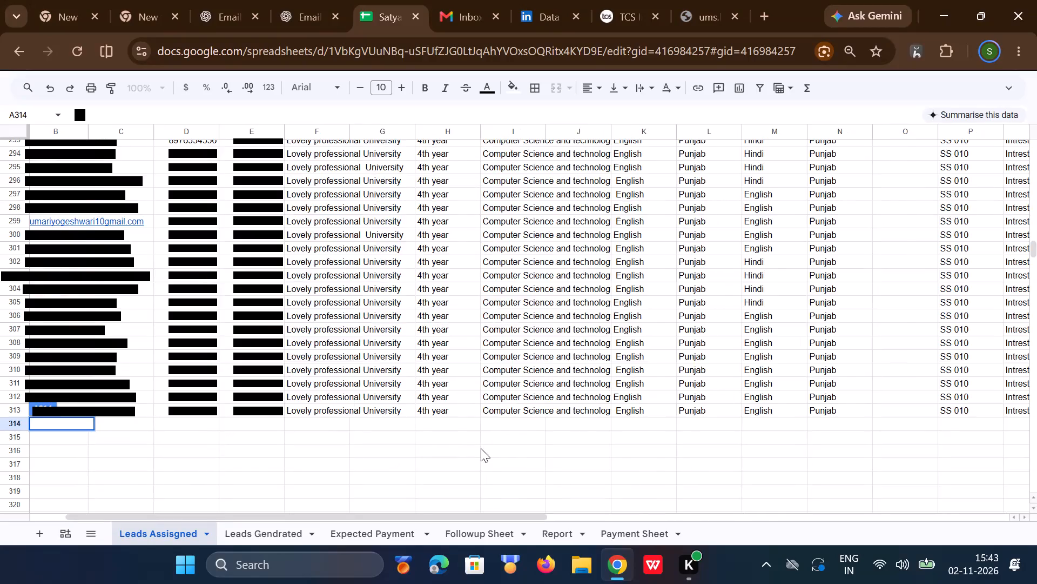
pyautogui.tripleClick(57, 421)
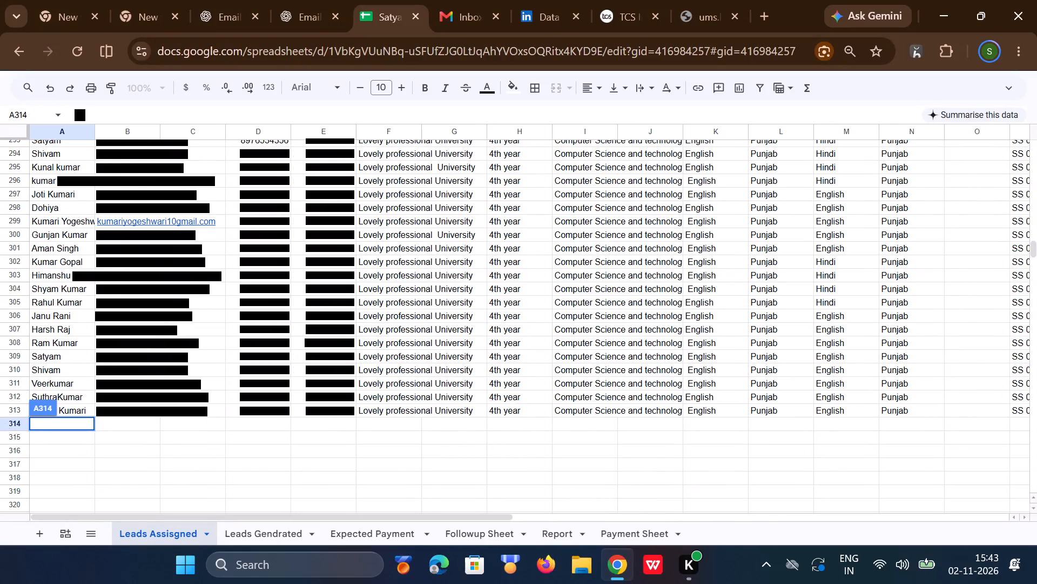
pyautogui.doubleClick(57, 421)
pyautogui.click(57, 421)
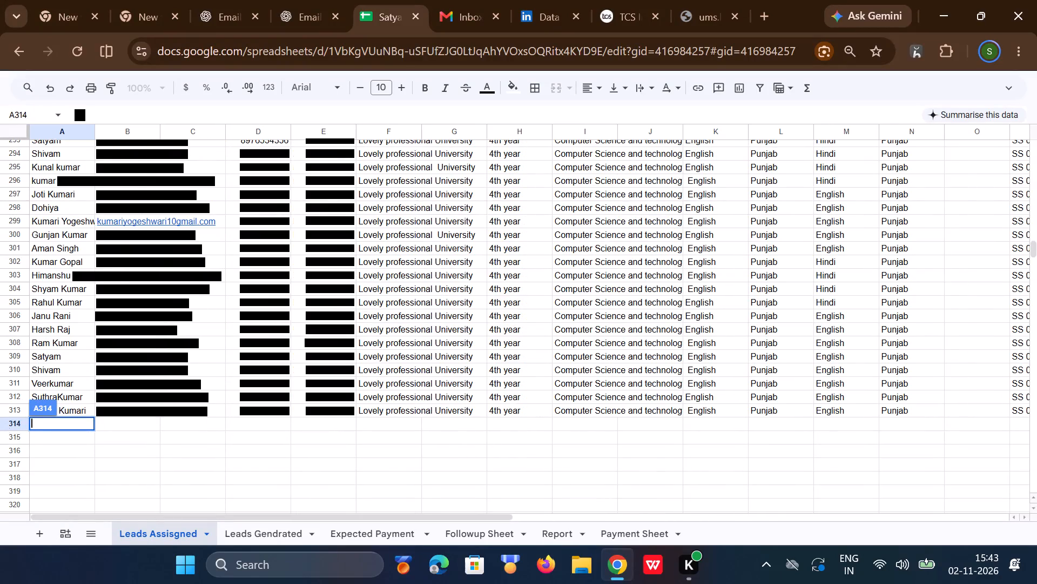
pyautogui.tripleClick(57, 421)
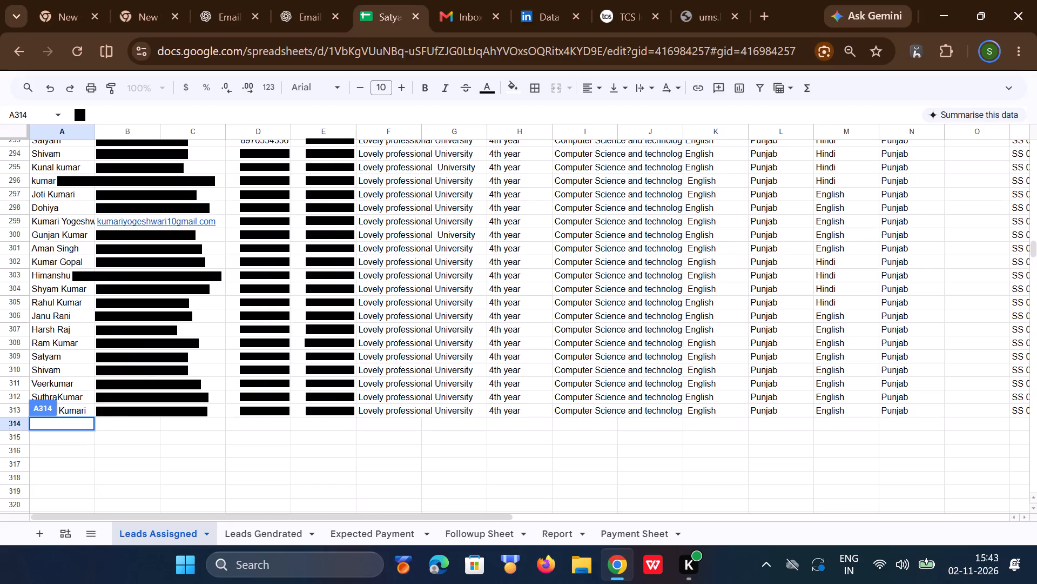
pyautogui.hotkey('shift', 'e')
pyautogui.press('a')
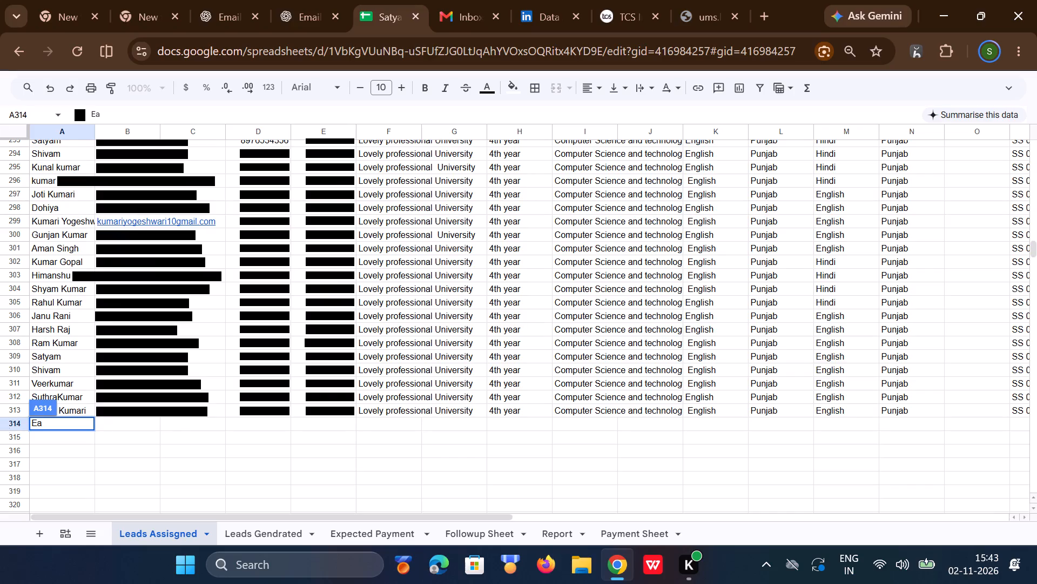
pyautogui.press('BackSpace')
pyautogui.press('BackSpace')
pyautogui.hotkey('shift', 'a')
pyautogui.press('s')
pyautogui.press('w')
pyautogui.press('BackSpace')
pyautogui.press('BackSpace')
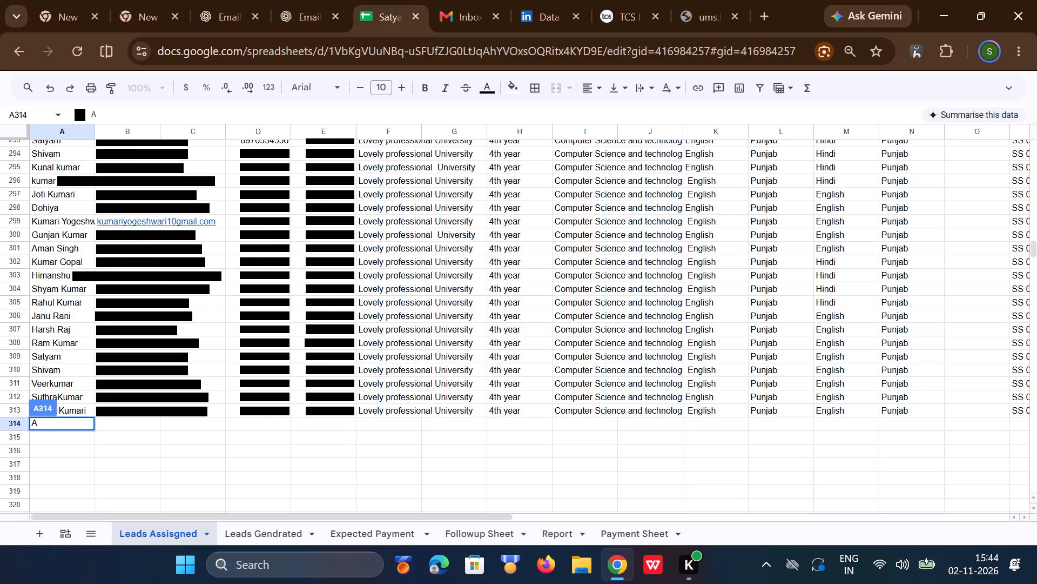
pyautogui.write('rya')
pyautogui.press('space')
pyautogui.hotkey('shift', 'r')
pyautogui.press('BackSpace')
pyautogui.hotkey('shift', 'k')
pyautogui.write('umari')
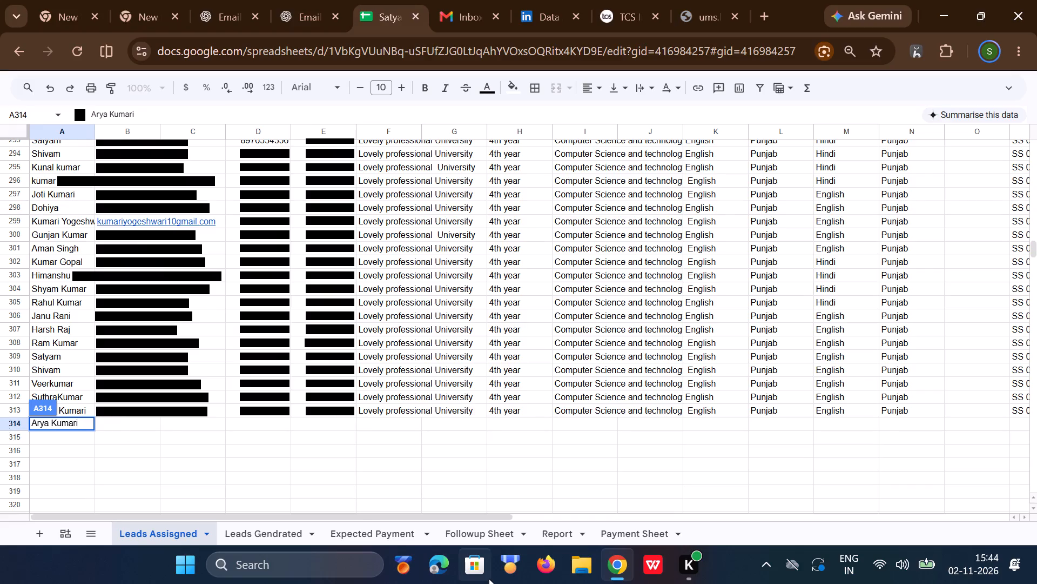
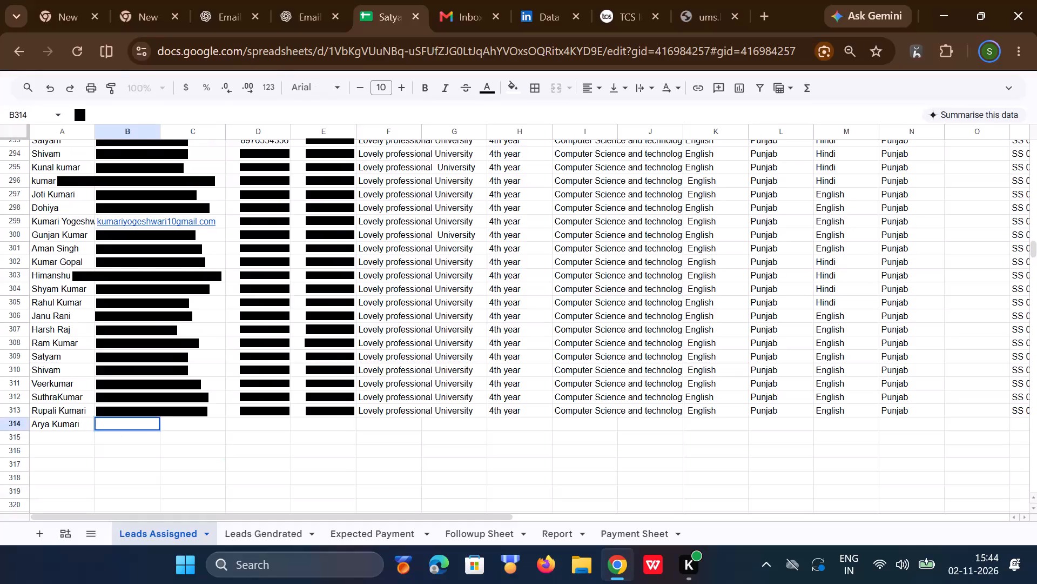
# Enter the new lead's e-mail address in column B of row 314.
pyautogui.click(117, 423)
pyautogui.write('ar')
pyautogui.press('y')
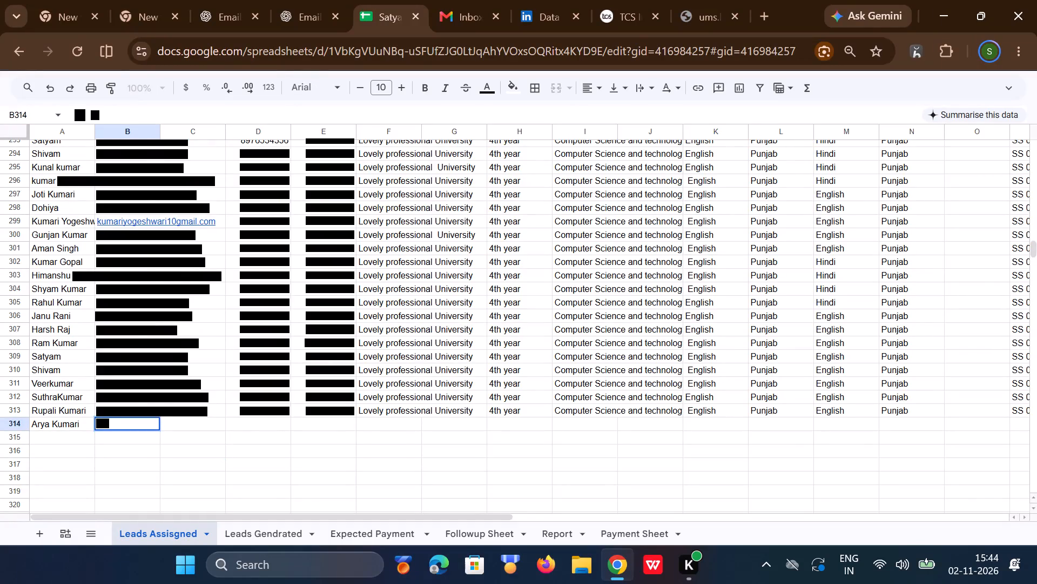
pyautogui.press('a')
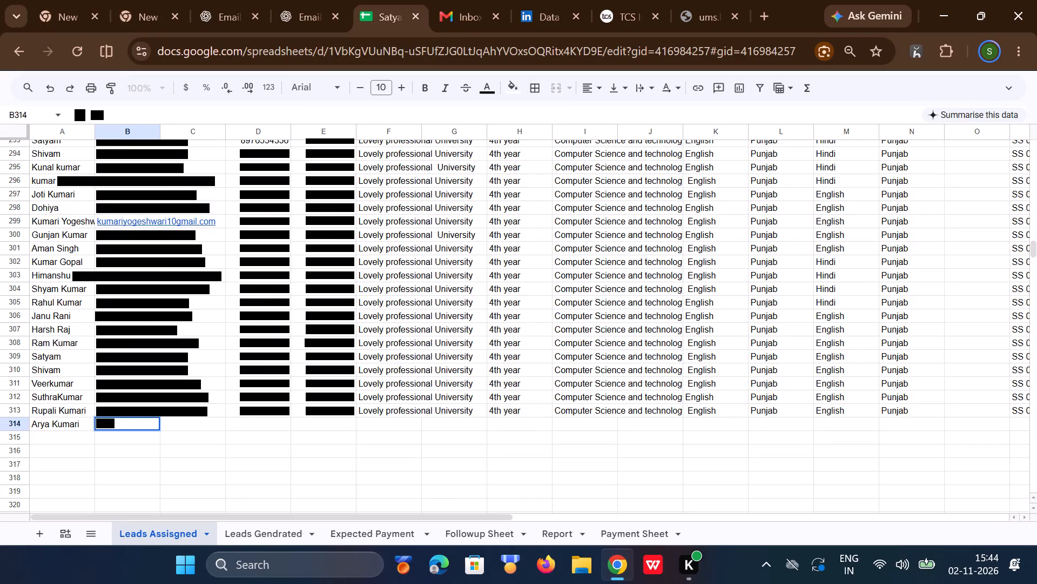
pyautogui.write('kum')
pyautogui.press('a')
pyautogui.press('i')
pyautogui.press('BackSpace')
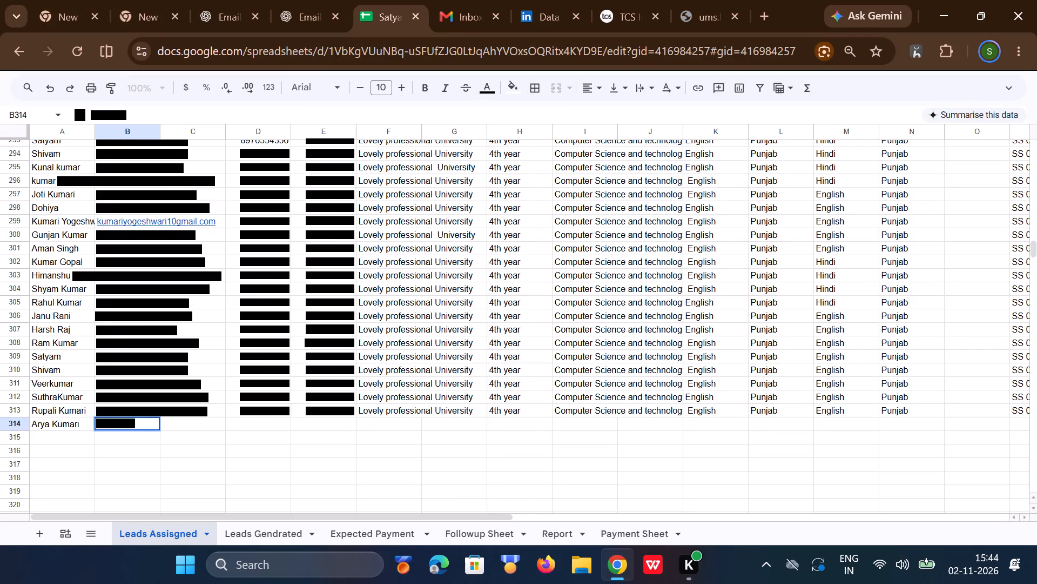
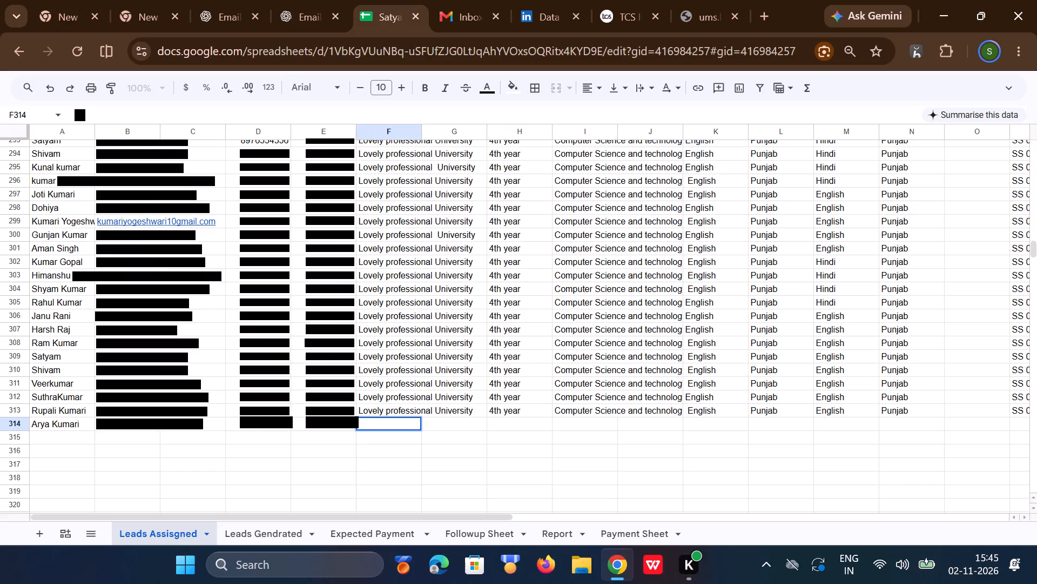
# Enter "Lovely professional University" as the university in column F of row 314.
pyautogui.write('Lo')
pyautogui.press('v')
pyautogui.write('ely')
pyautogui.press('space')
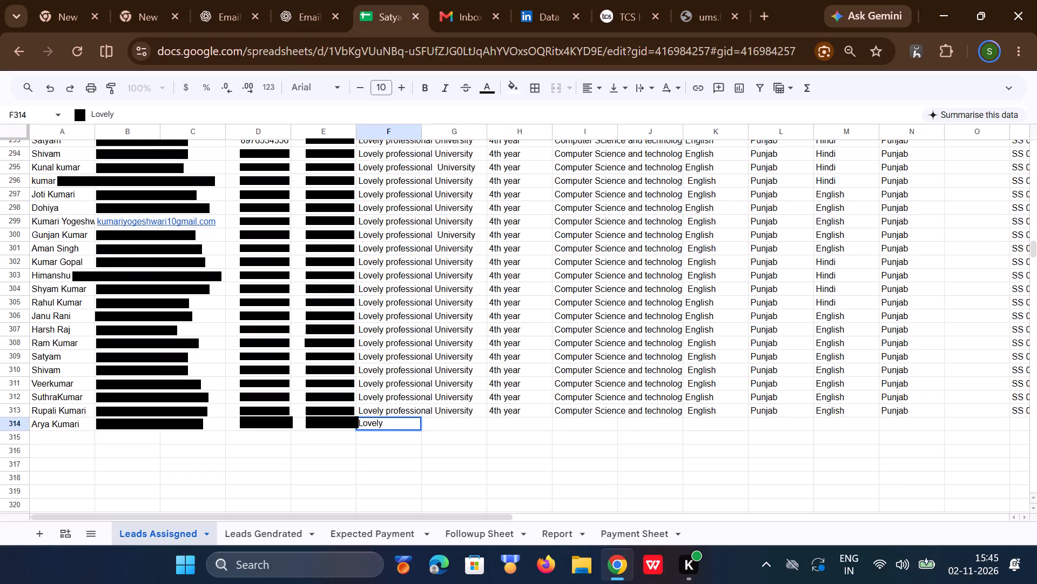
pyautogui.hotkey('shift', 'p')
pyautogui.press('BackSpace')
pyautogui.press('p')
pyautogui.press('r')
pyautogui.press('o')
pyautogui.press('f')
pyautogui.write('ess')
pyautogui.press('i')
pyautogui.press('o')
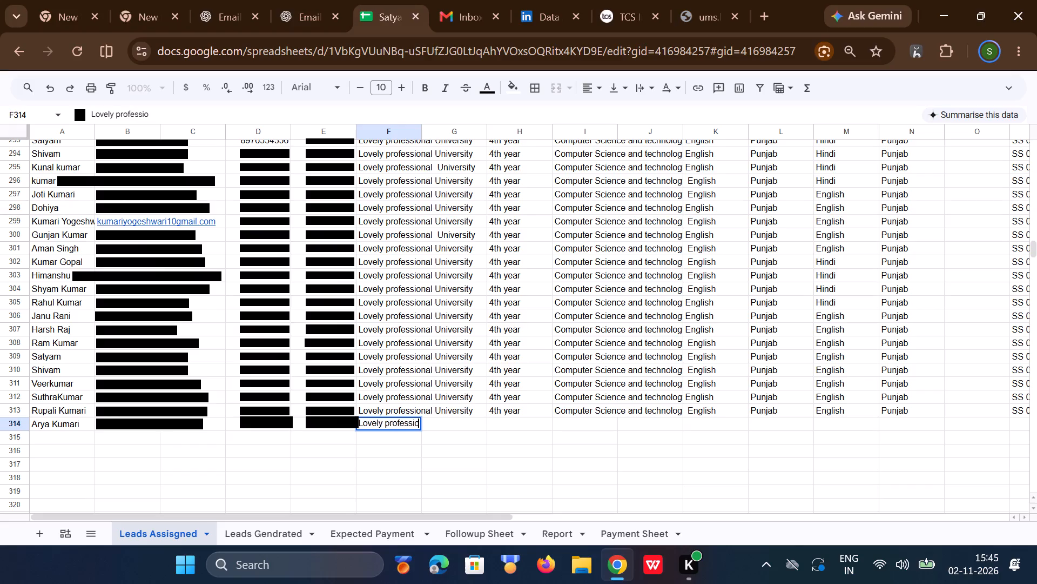
pyautogui.write('na')
pyautogui.write('l')
pyautogui.press('space')
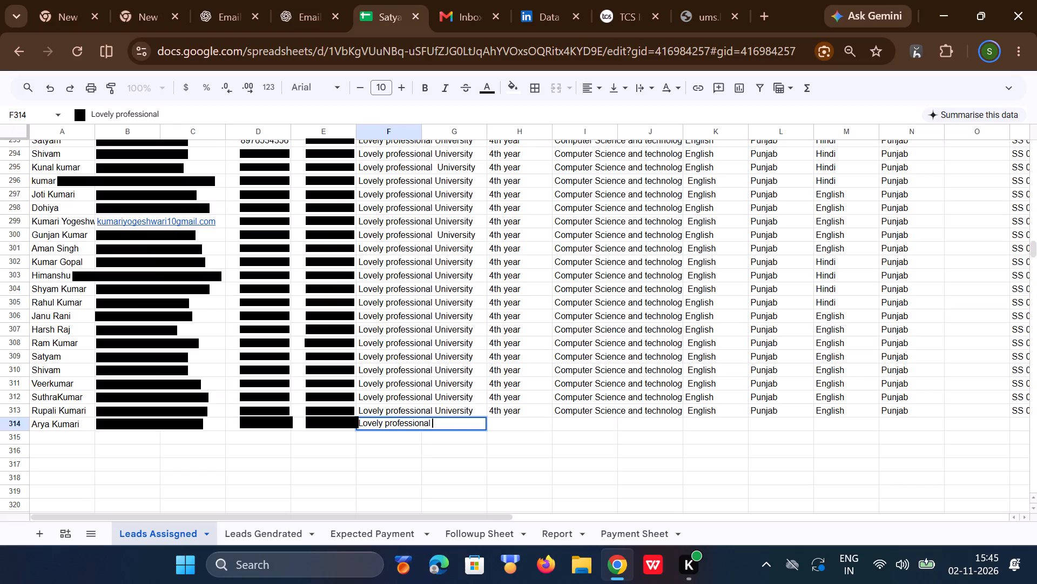
pyautogui.hotkey('shift', 'u')
pyautogui.write('ni')
pyautogui.write('ver')
pyautogui.write('si')
pyautogui.write('ty')
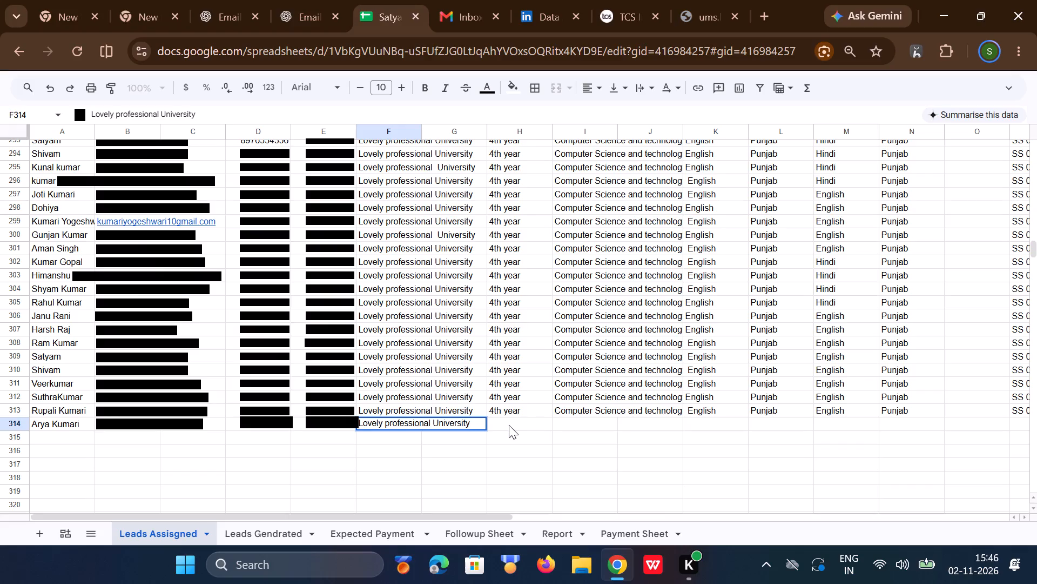
# Enter "4th year" as the year of study in column H of row 314.
pyautogui.doubleClick(510, 424)
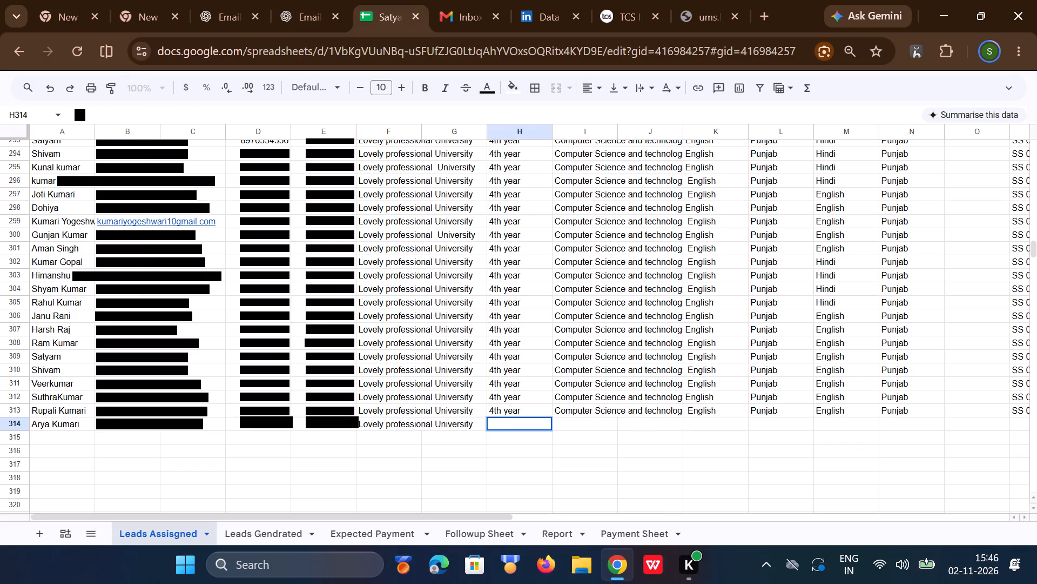
pyautogui.press('4')
pyautogui.write('th')
pyautogui.press('space')
pyautogui.write('year')
# Enter "Computer Science and technology" as the course in column I of row 314.
pyautogui.doubleClick(581, 424)
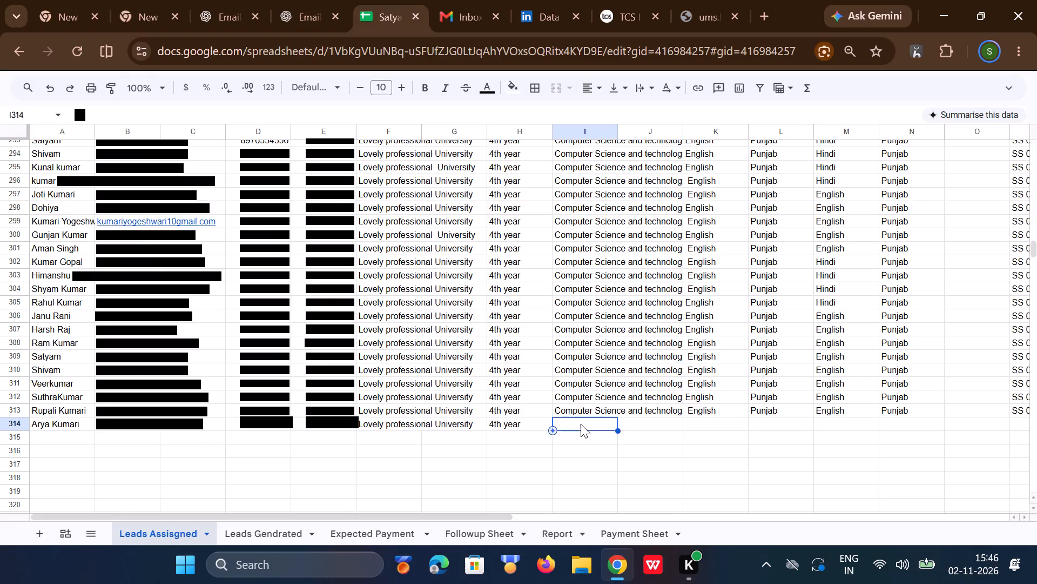
pyautogui.doubleClick(581, 424)
pyautogui.doubleClick(581, 424)
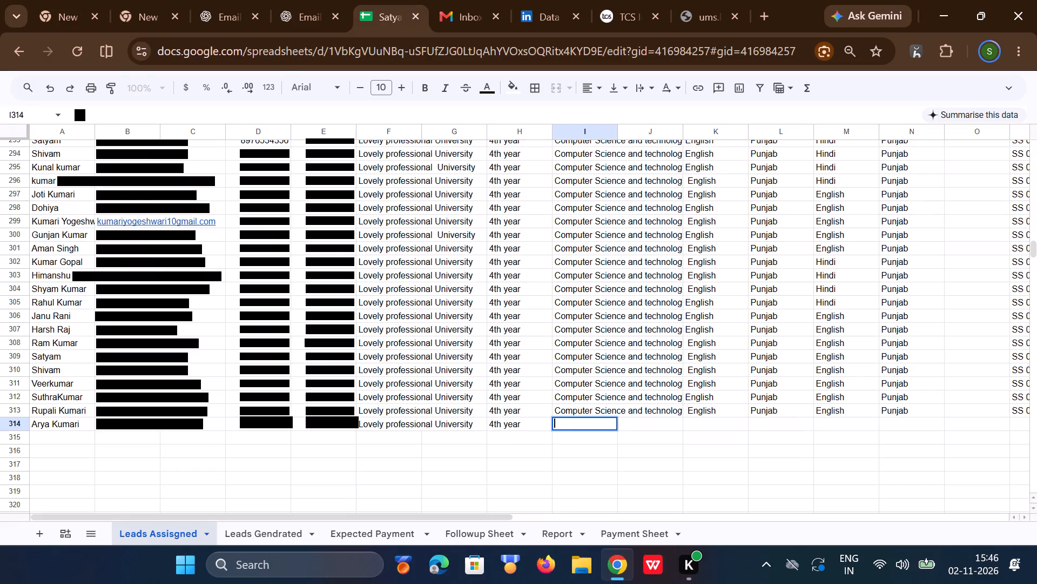
pyautogui.hotkey('shift', 'c')
pyautogui.press('o')
pyautogui.write('mp')
pyautogui.write('uter')
pyautogui.press('space')
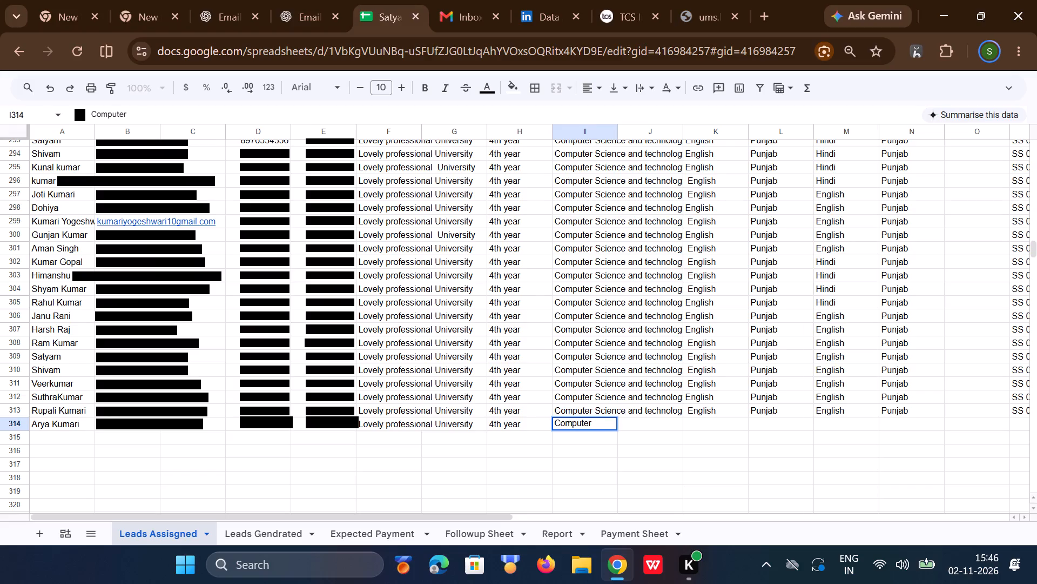
pyautogui.hotkey('shift', 's')
pyautogui.write('ci')
pyautogui.press('e')
pyautogui.write('nce')
pyautogui.press('space')
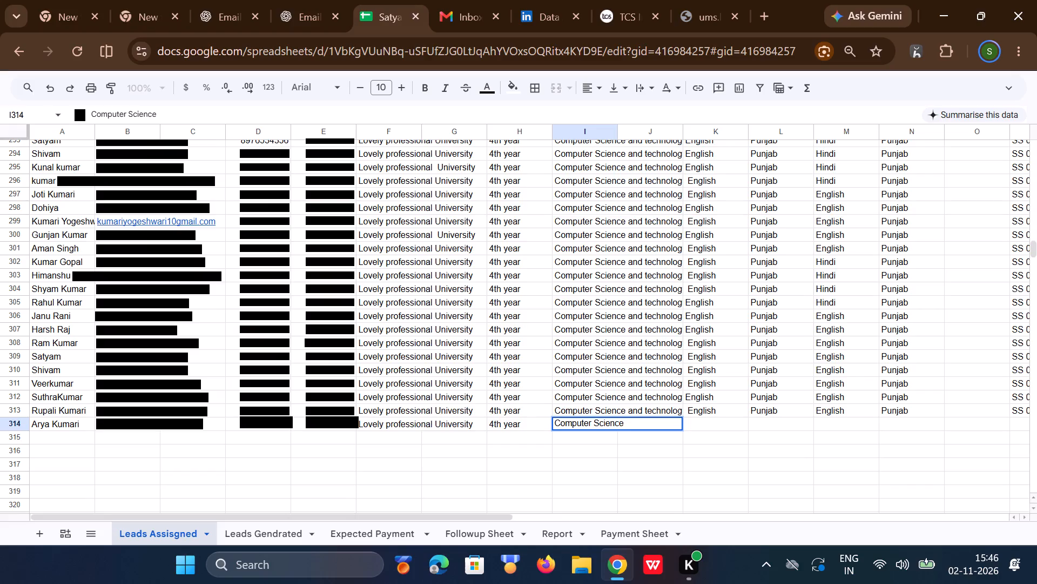
pyautogui.write('and')
pyautogui.press('space')
pyautogui.write('te')
pyautogui.press('c')
pyautogui.press('h')
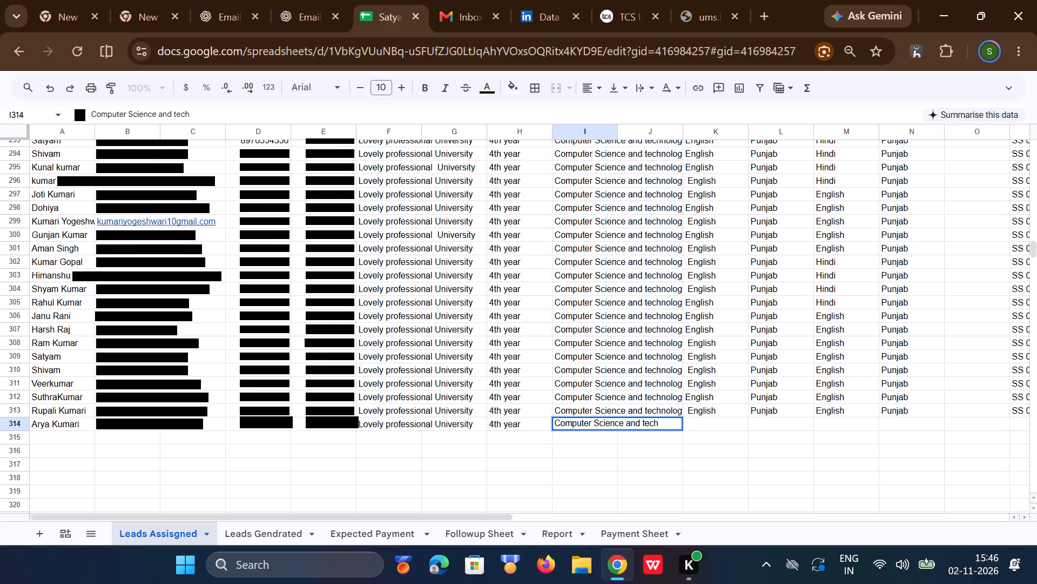
pyautogui.write('nolio')
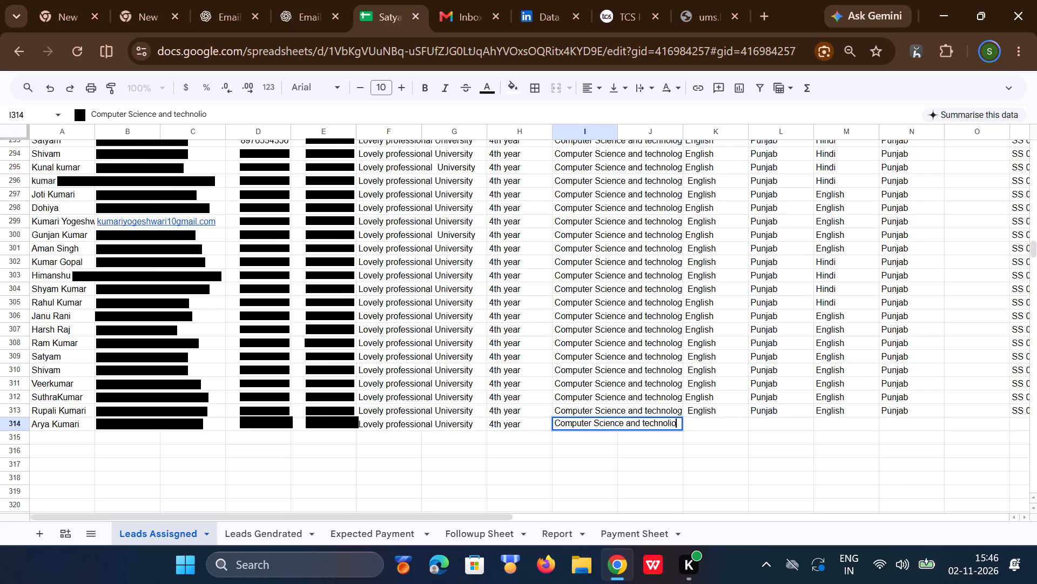
pyautogui.press('BackSpace')
pyautogui.press('BackSpace')
pyautogui.press('o')
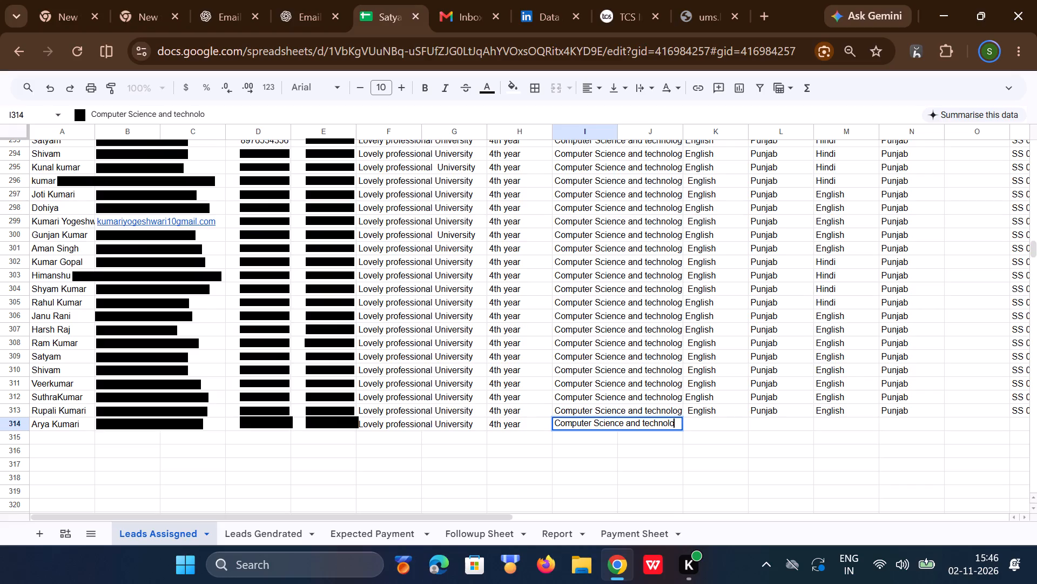
pyautogui.hscroll(-1, 632, 444)
pyautogui.click(657, 443)
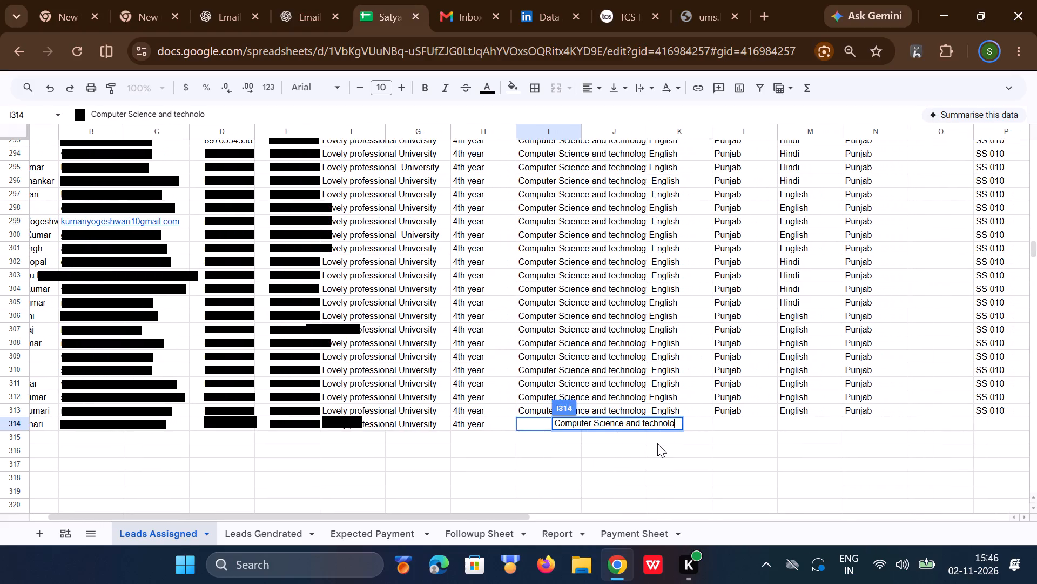
pyautogui.click(640, 429)
pyautogui.doubleClick(640, 427)
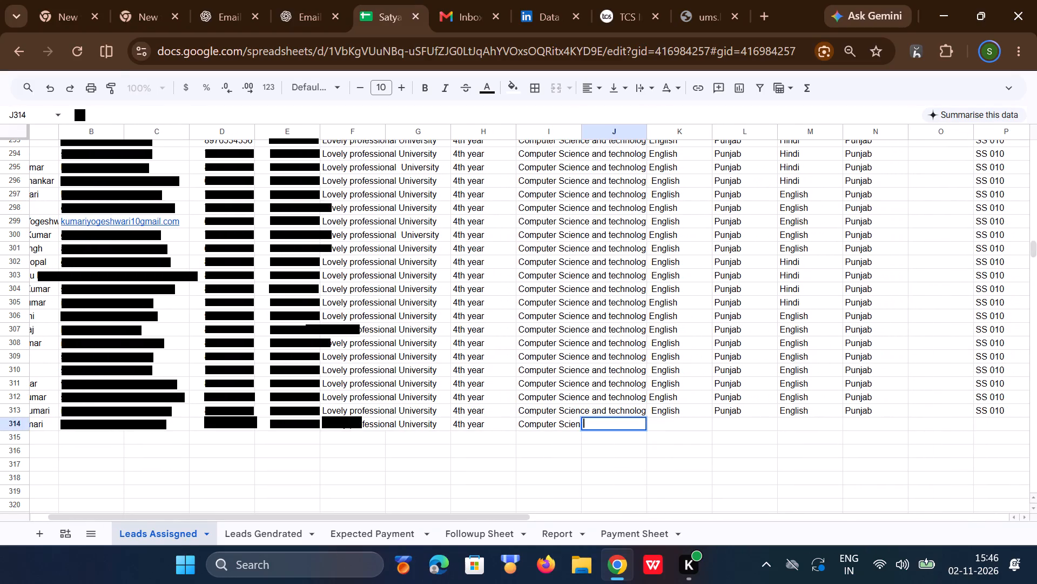
pyautogui.doubleClick(640, 427)
pyautogui.click(602, 454)
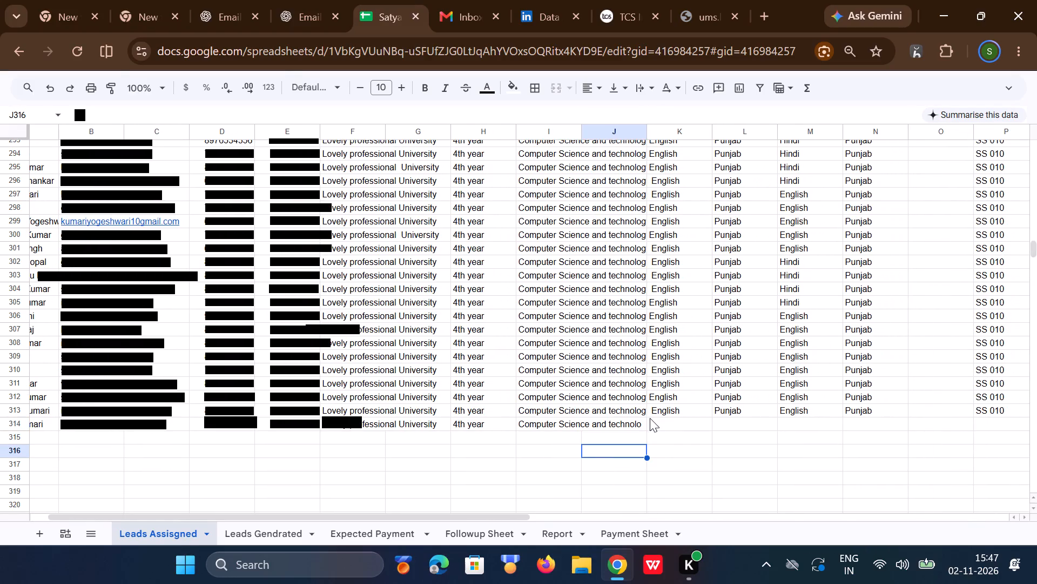
pyautogui.doubleClick(610, 424)
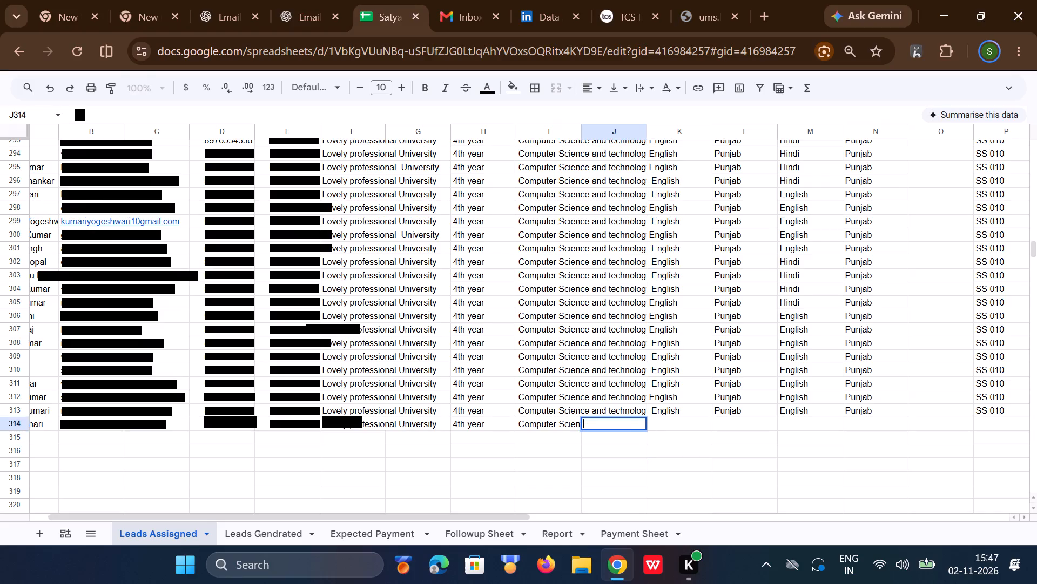
pyautogui.click(530, 434)
pyautogui.doubleClick(525, 426)
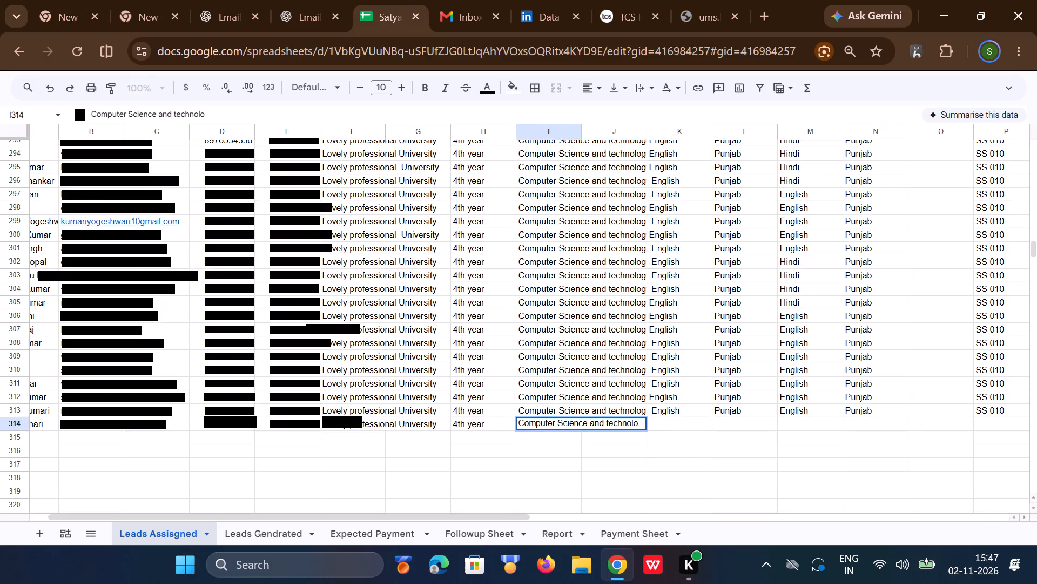
pyautogui.write('gy')
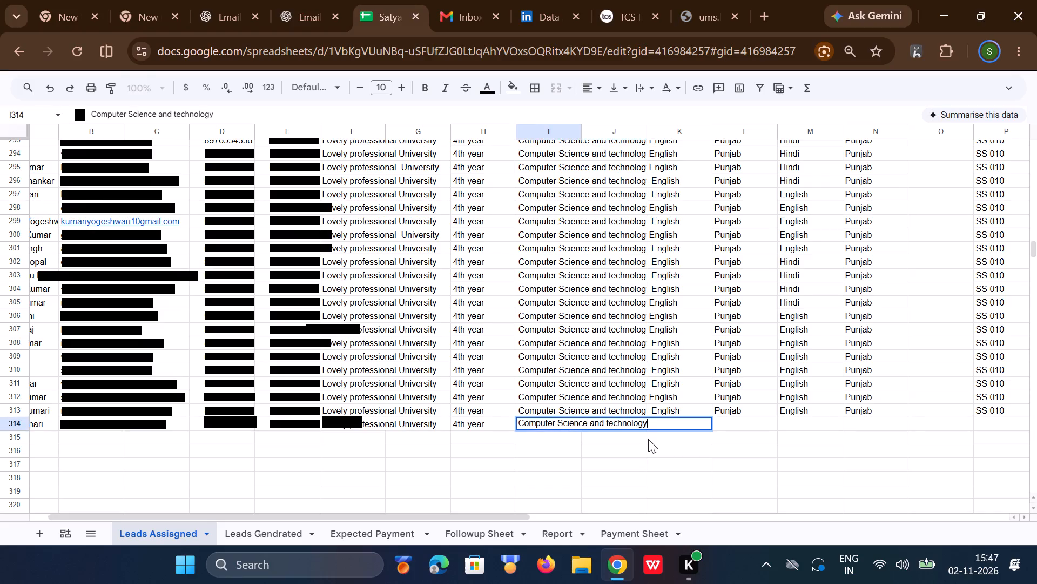
pyautogui.click(671, 452)
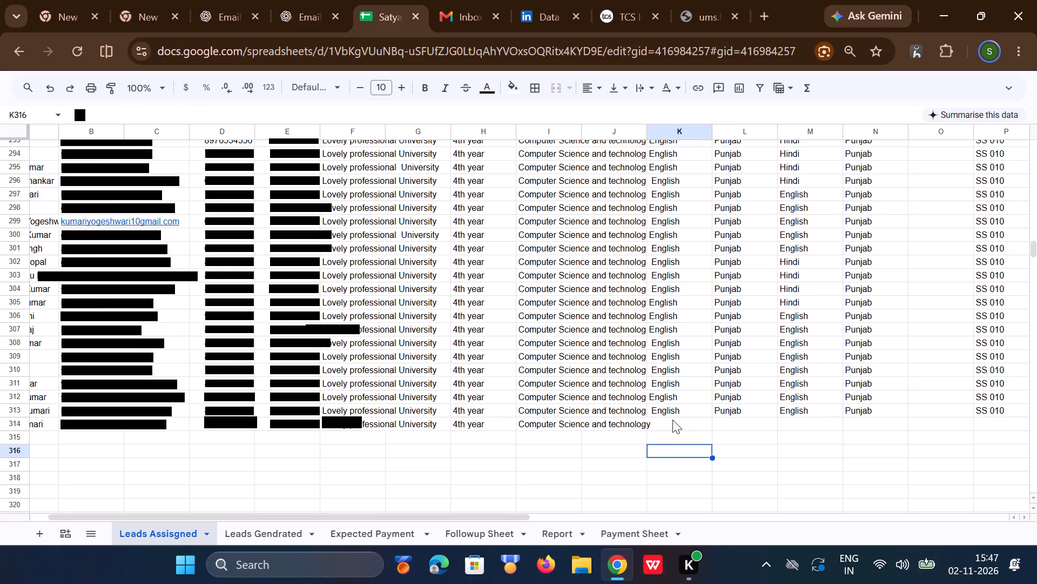
# Enter "English" as the language in column K of row 314.
pyautogui.doubleClick(672, 420)
pyautogui.press('space')
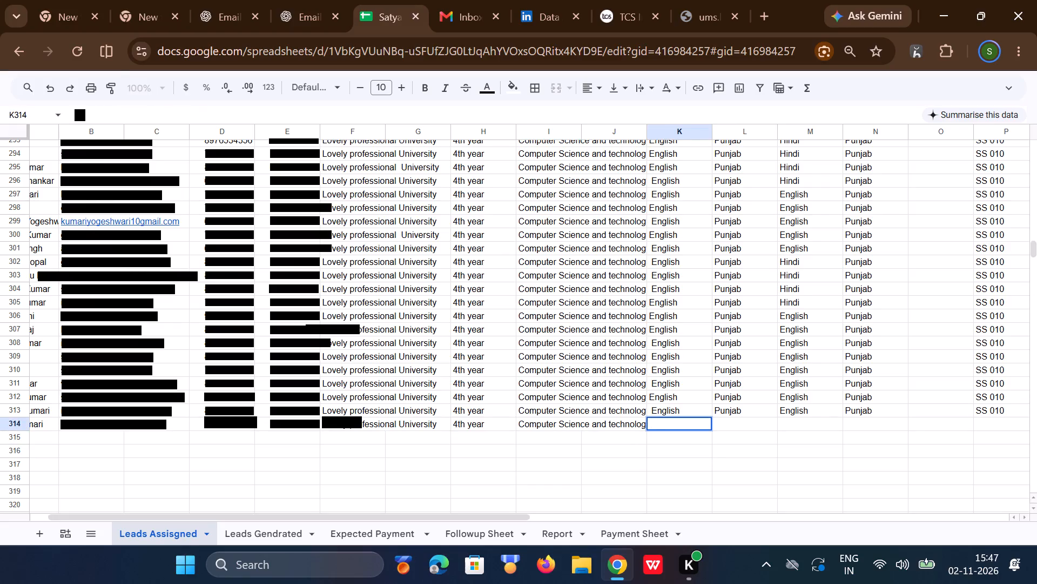
pyautogui.hotkey('shift', 'e')
pyautogui.press('n')
pyautogui.press('g')
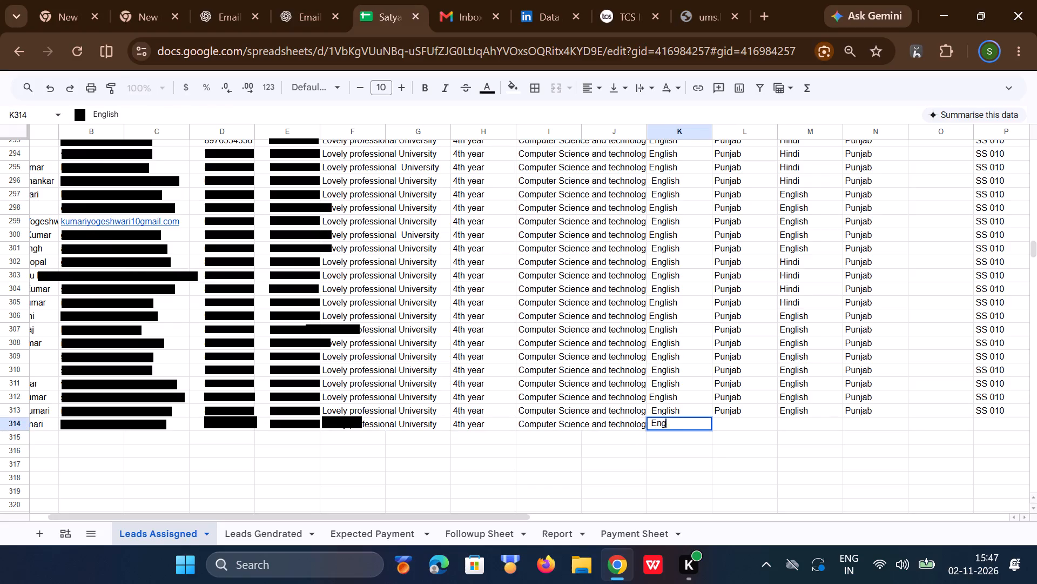
pyautogui.write('li')
pyautogui.write('sh')
# Enter "Punjab" as the state in column L of row 314.
pyautogui.doubleClick(735, 421)
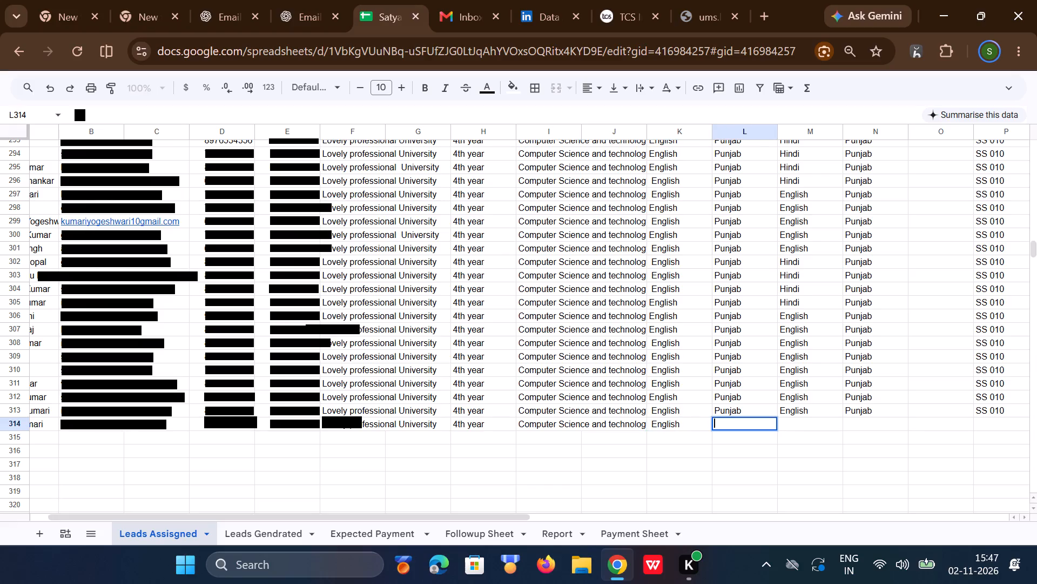
pyautogui.hotkey('shift', 'p')
pyautogui.press('u')
pyautogui.write('njab')
# Enter "English" in column M of row 314.
pyautogui.doubleClick(796, 425)
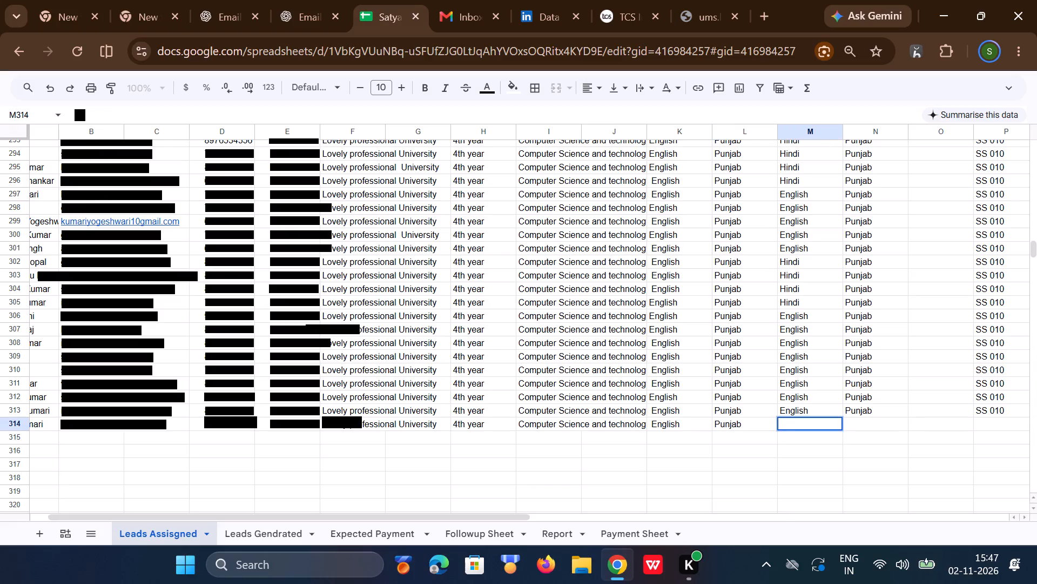
pyautogui.hotkey('shift', 'e')
pyautogui.press('n')
pyautogui.press('g')
pyautogui.write('li')
pyautogui.write('sh')
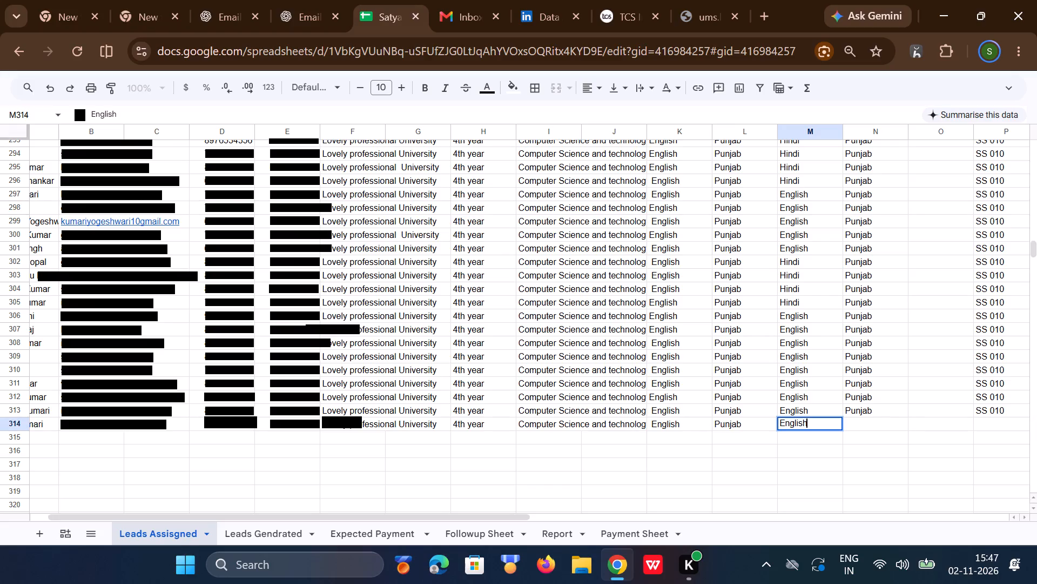
# Enter "Punjab" in column N of row 314.
pyautogui.doubleClick(868, 425)
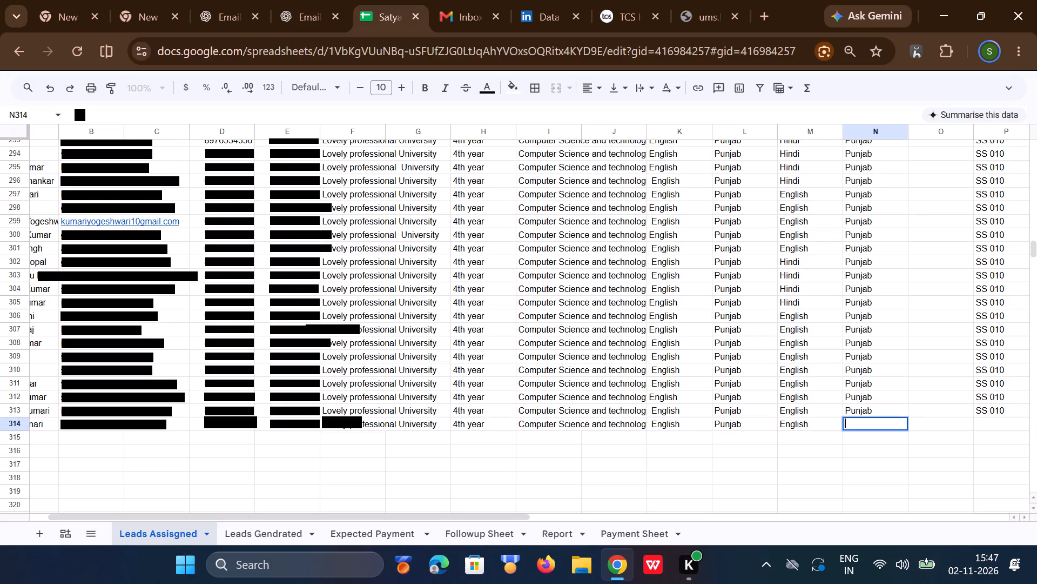
pyautogui.hotkey('shift', 'p')
pyautogui.write('unj')
pyautogui.write('ab')
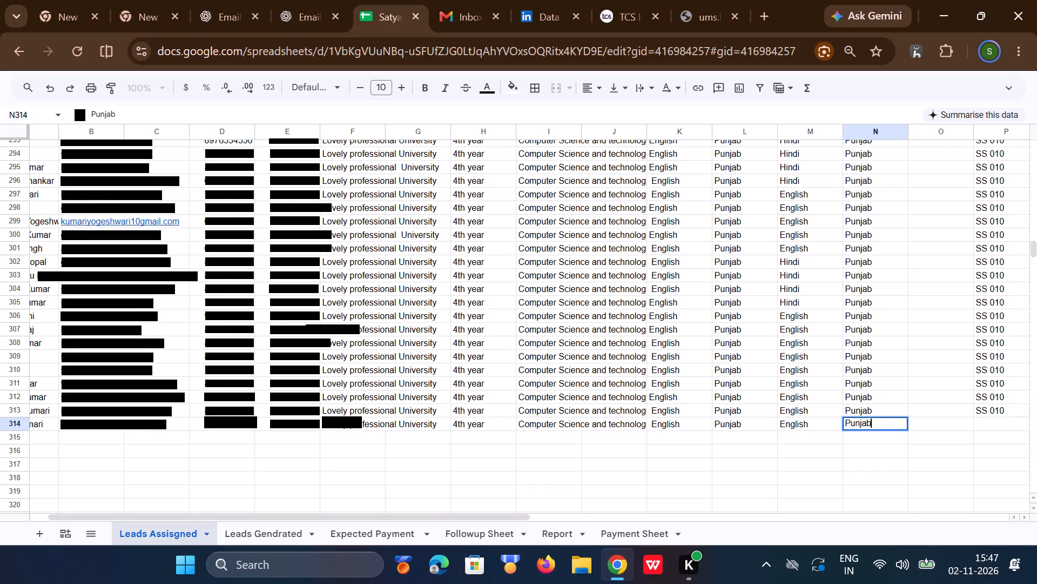
# Enter the code "SS 010" in column P of row 314.
pyautogui.doubleClick(1007, 426)
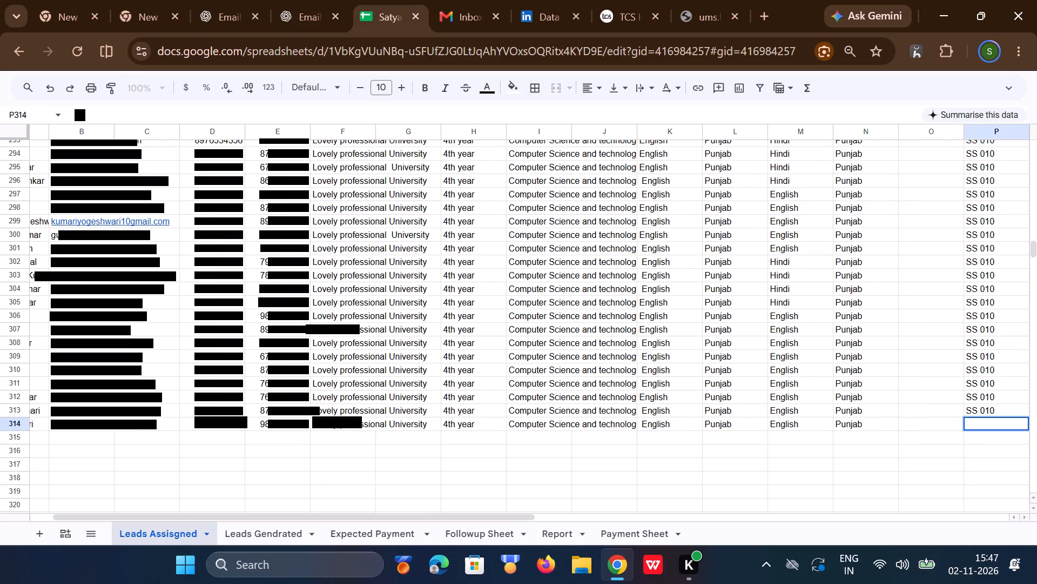
pyautogui.write('SS')
pyautogui.press('space')
pyautogui.write('010')
pyautogui.rightClick(959, 459)
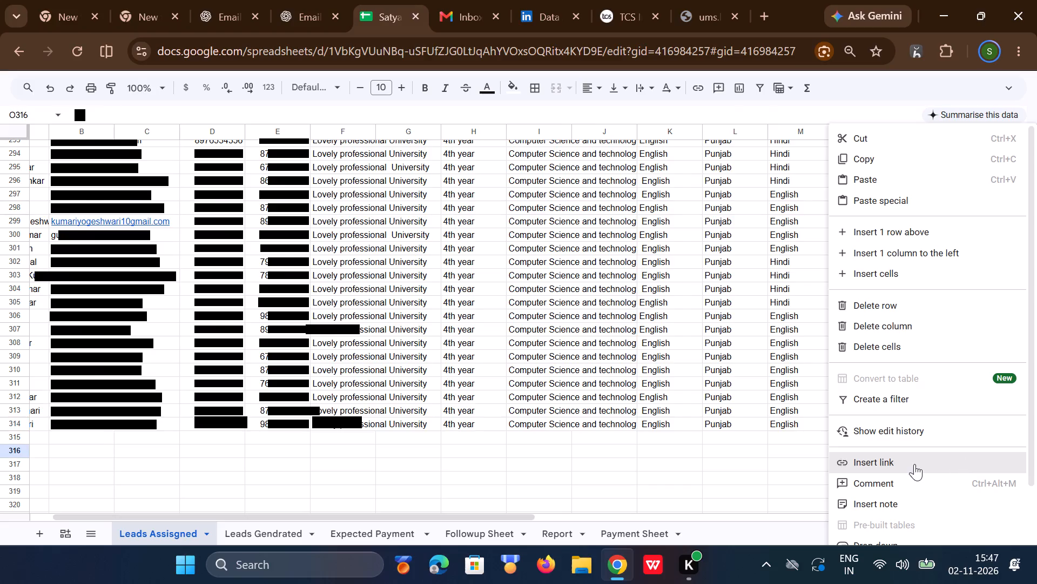
pyautogui.click(753, 472)
# Enter "Intrested" as the lead's status in column Q of row 314.
pyautogui.hscroll(-3, 753, 472)
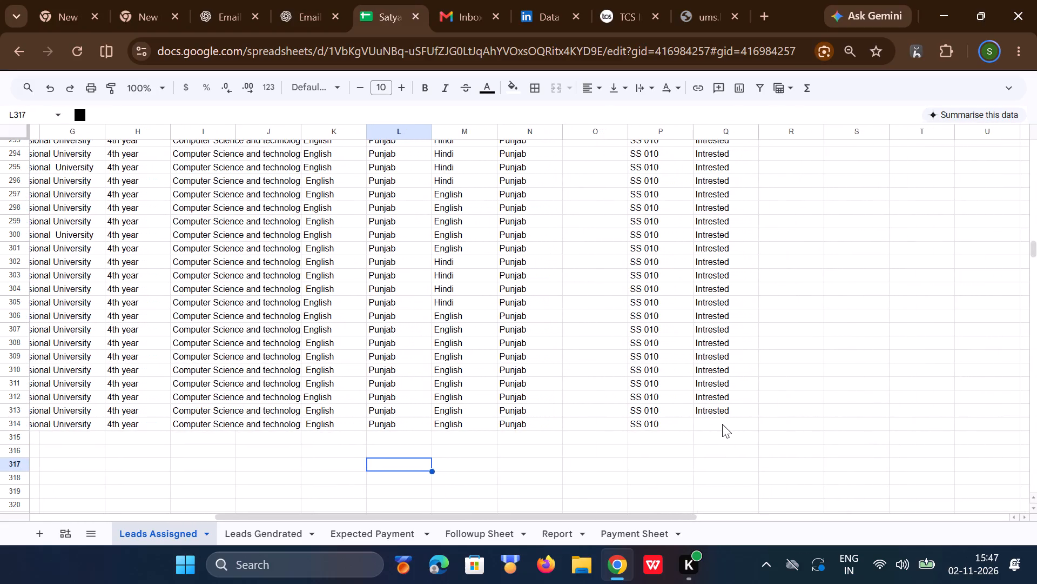
pyautogui.doubleClick(722, 424)
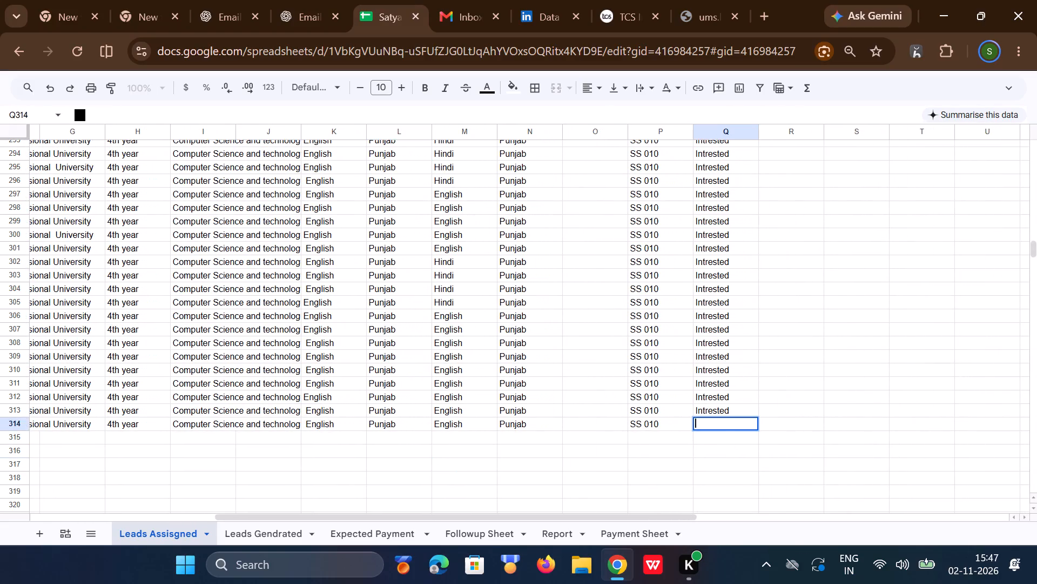
pyautogui.hotkey('shift', 'i')
pyautogui.write('ntre')
pyautogui.press('s')
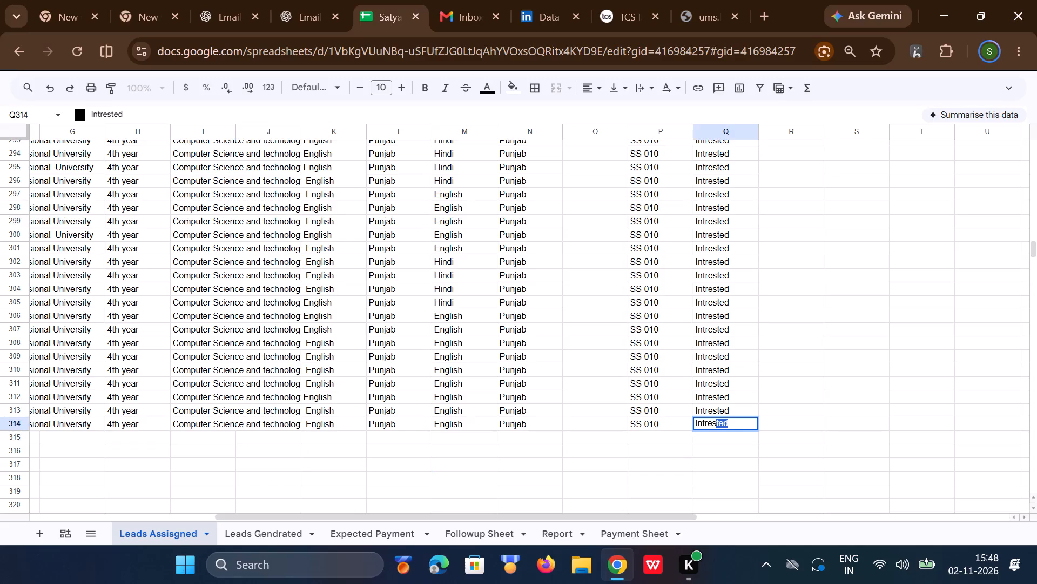
pyautogui.write('ted')
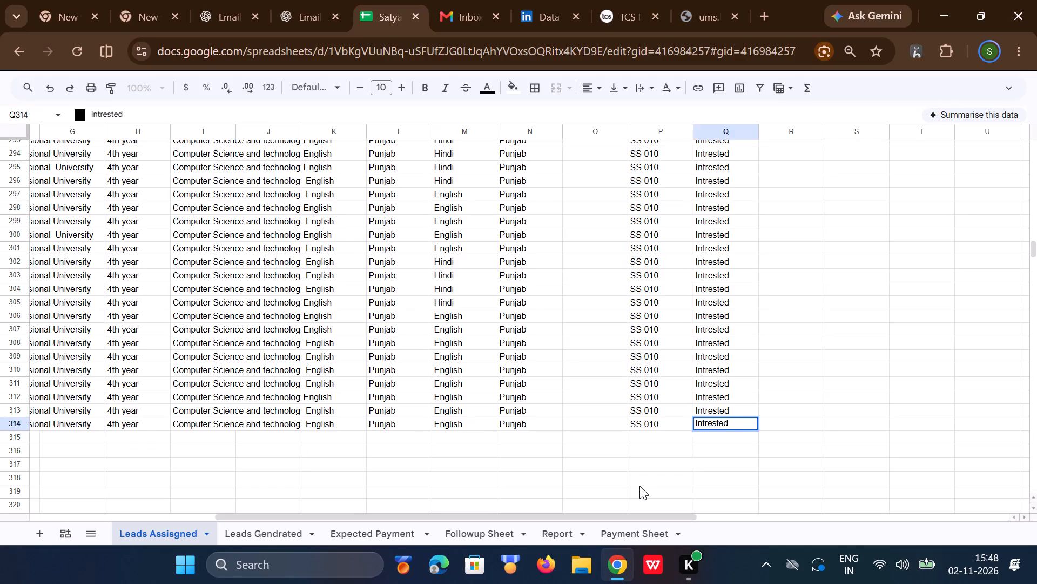
pyautogui.click(639, 486)
pyautogui.hscroll(6, 639, 486)
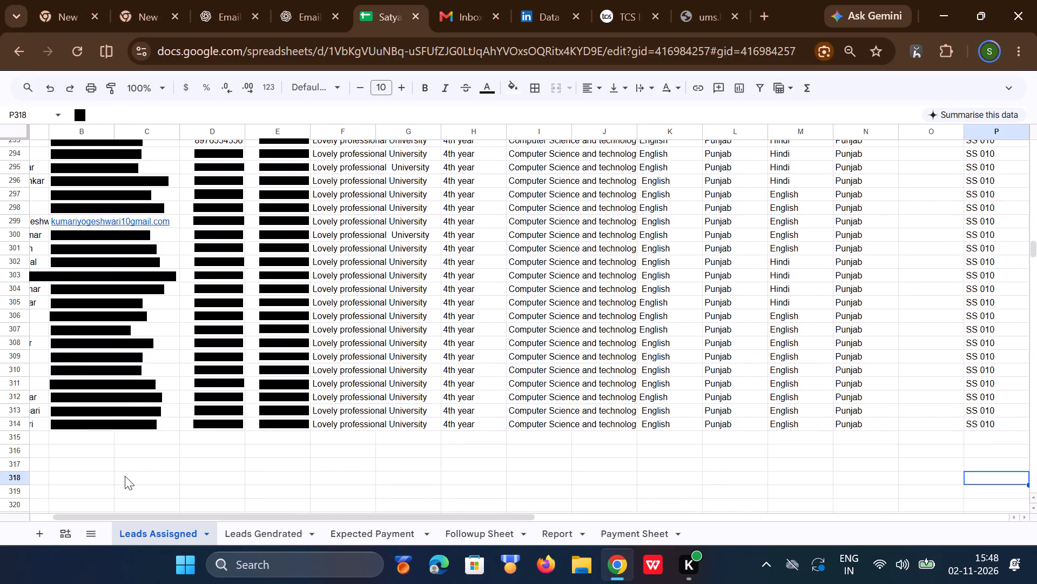